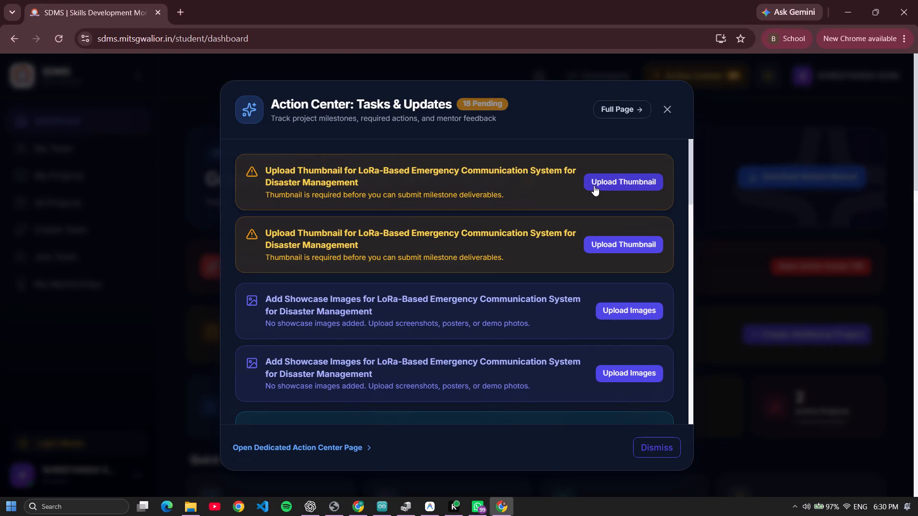
# Open the additional LoRa project from its first thumbnail upload task and review its overview and thumbnail upload area.
pyautogui.click(614, 182)
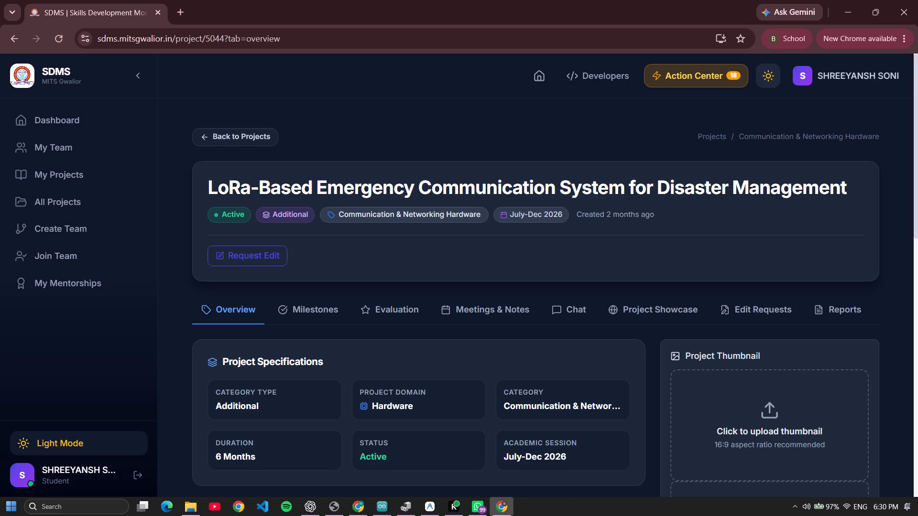
pyautogui.scroll(-1, 614, 182)
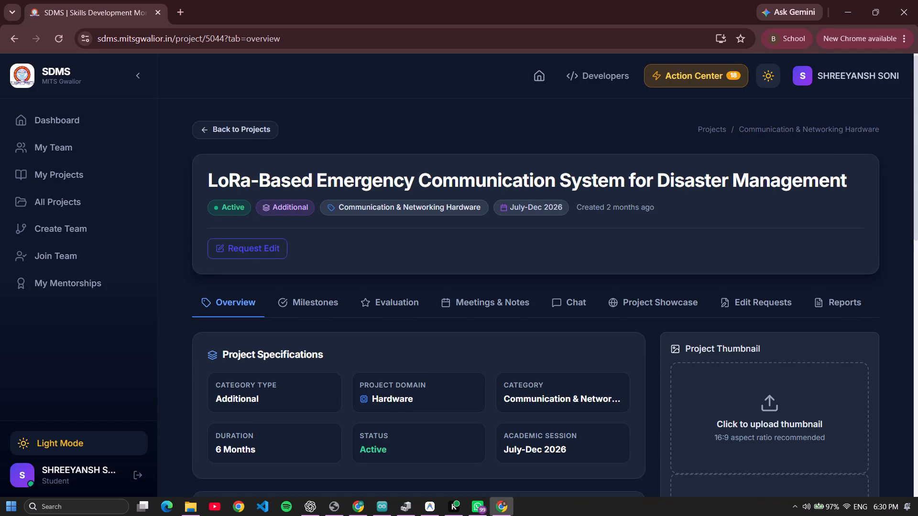
pyautogui.scroll(-1, 614, 182)
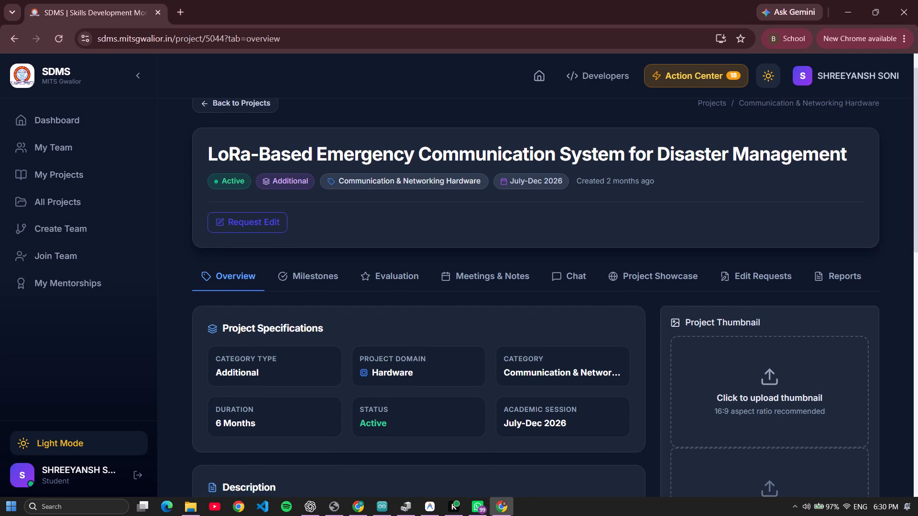
pyautogui.scroll(-3, 614, 182)
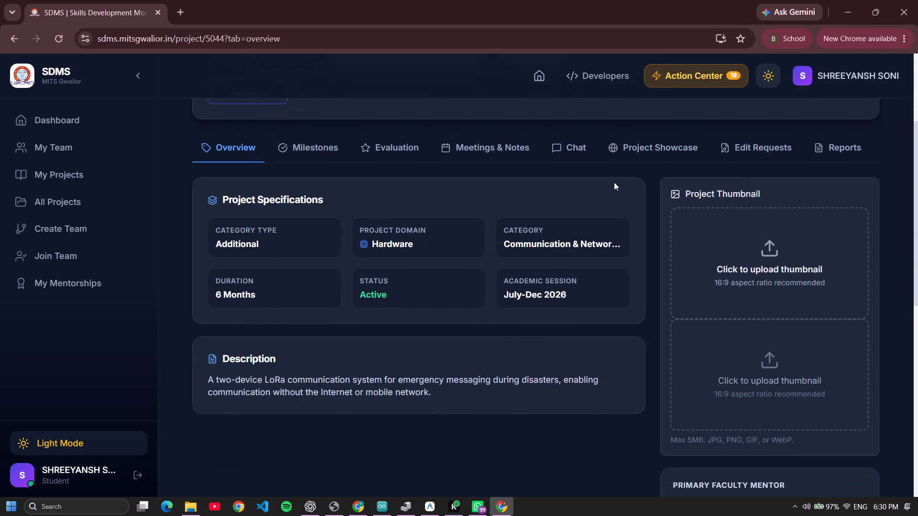
pyautogui.scroll(-2, 614, 182)
pyautogui.scroll(1, 614, 182)
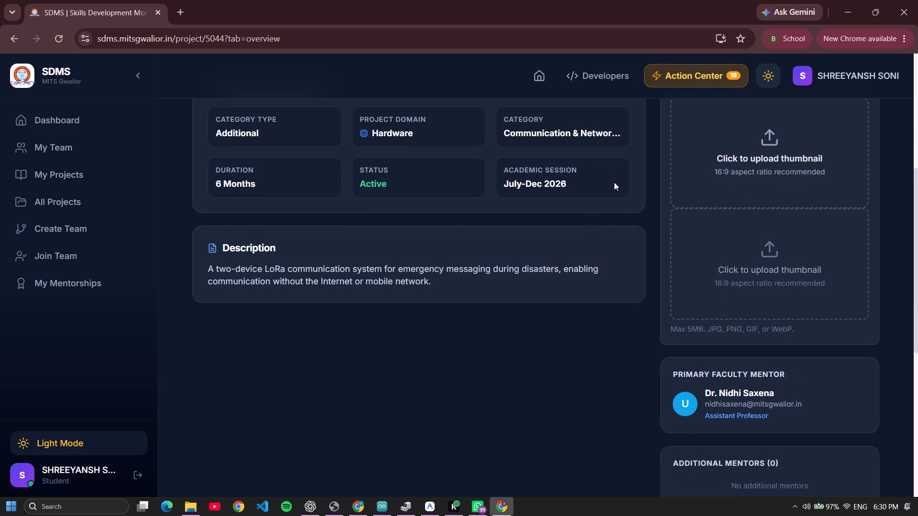
pyautogui.scroll(1, 614, 182)
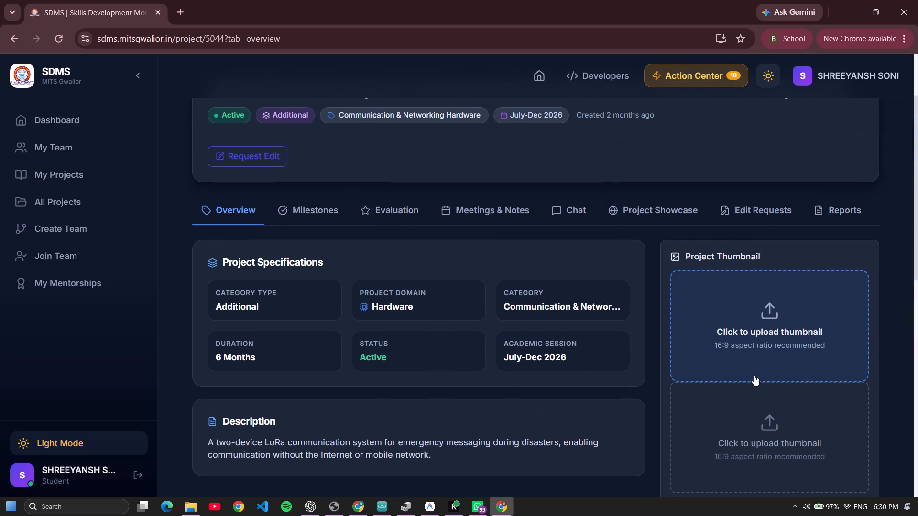
pyautogui.click(754, 334)
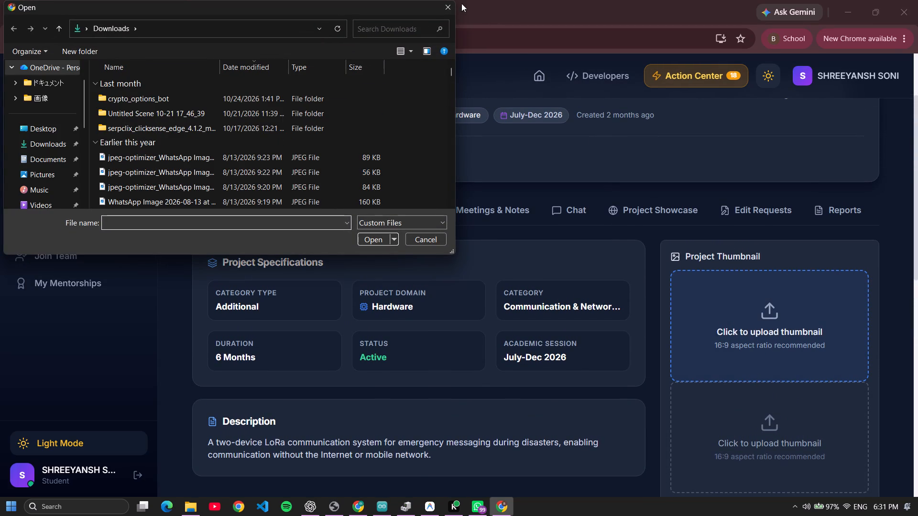
pyautogui.click(447, 3)
pyautogui.scroll(2, 411, 262)
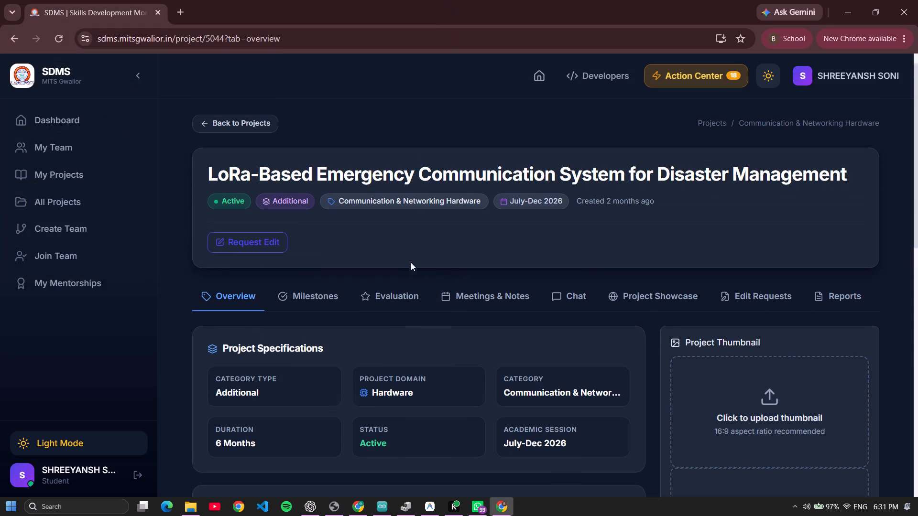
# Go to My Projects and look through the enrolled session-based and additional projects.
pyautogui.click(101, 176)
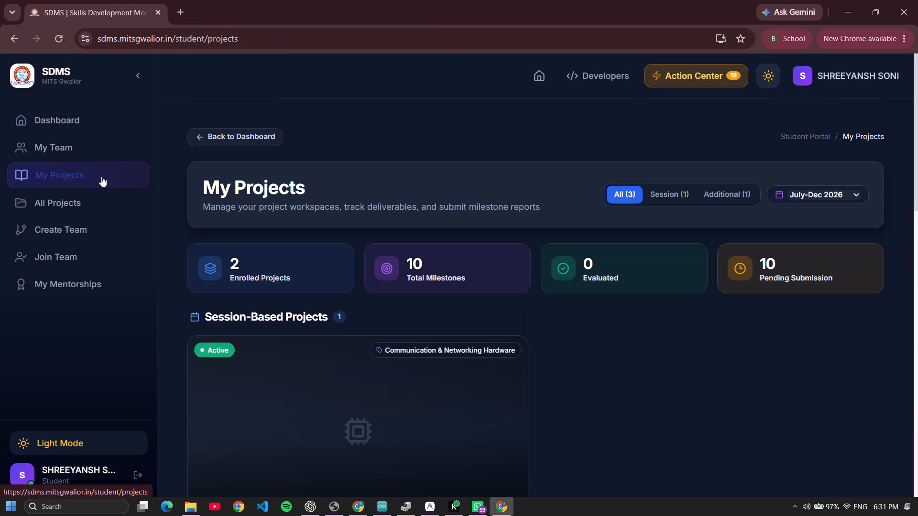
pyautogui.scroll(-2, 355, 371)
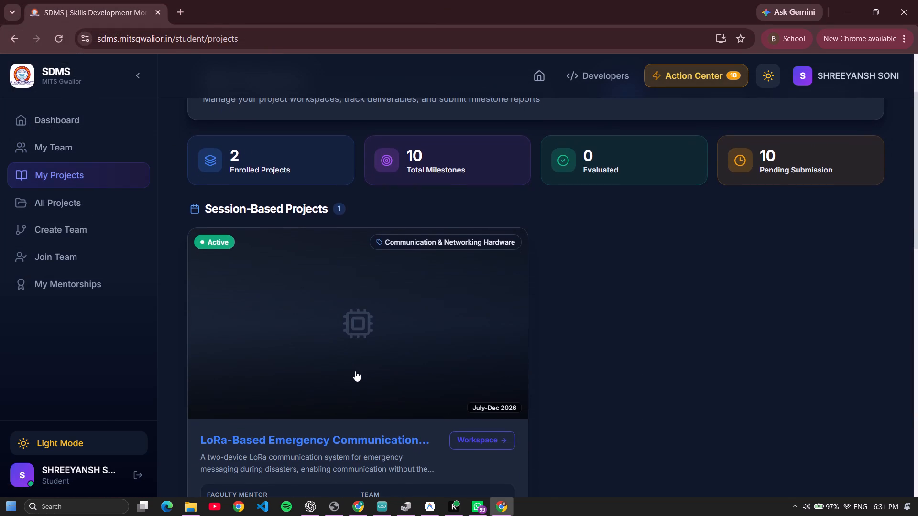
pyautogui.scroll(-5, 355, 371)
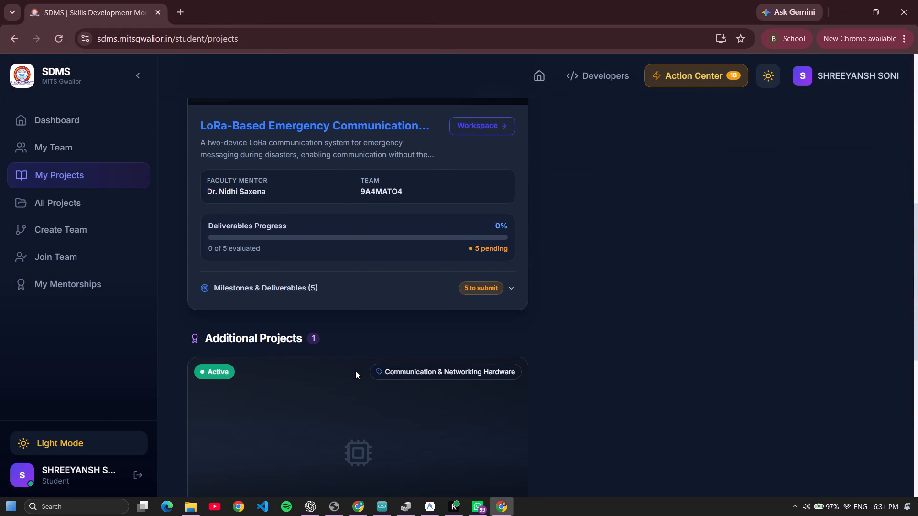
pyautogui.scroll(-2, 355, 371)
pyautogui.scroll(2, 355, 371)
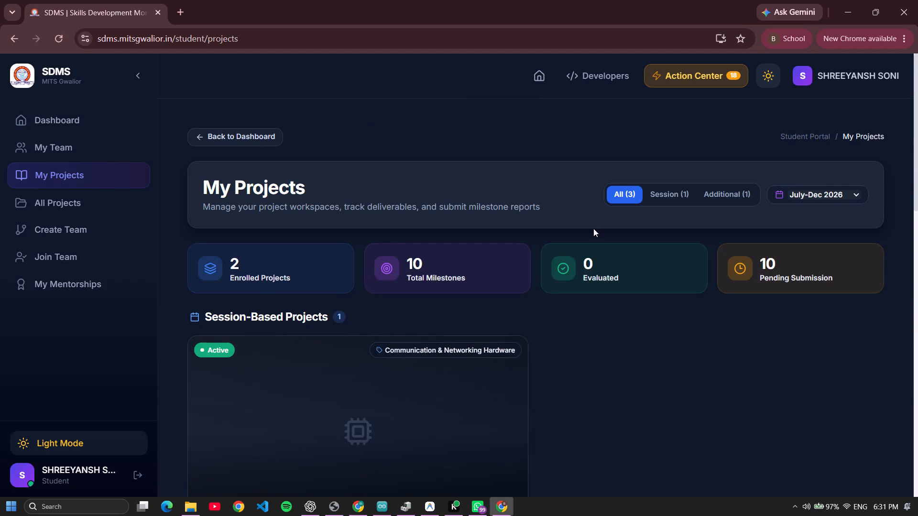
pyautogui.click(270, 267)
pyautogui.click(209, 255)
pyautogui.scroll(-2, 399, 321)
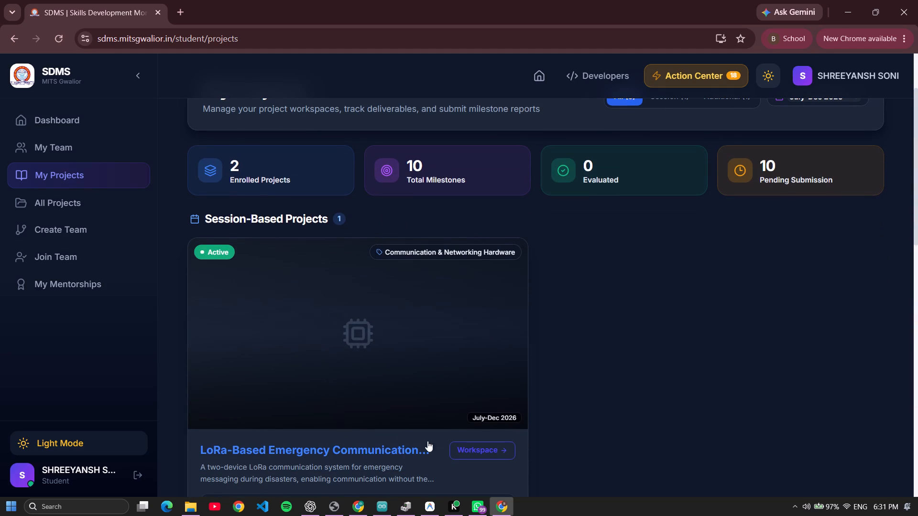
# Open the workspace of the session-based LoRa-Based Emergency Communication project and review its overview.
pyautogui.click(459, 458)
pyautogui.scroll(-1, 612, 405)
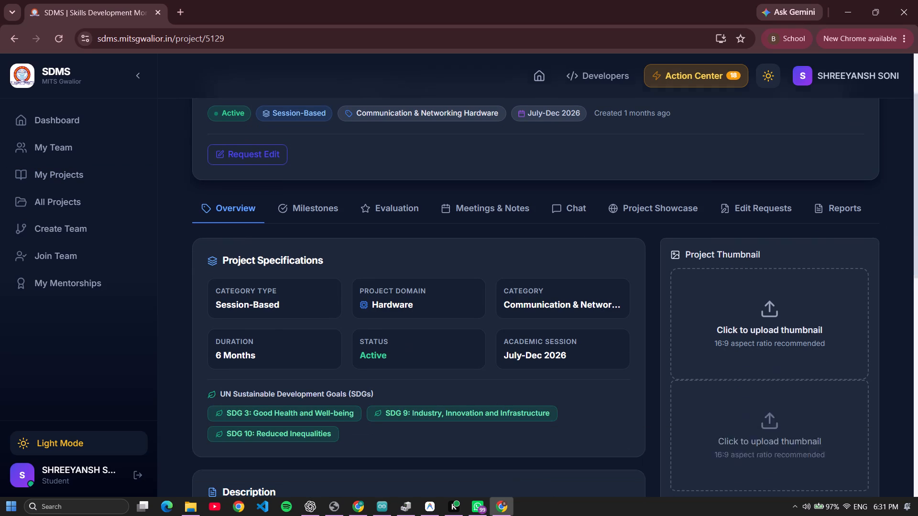
pyautogui.scroll(-3, 612, 405)
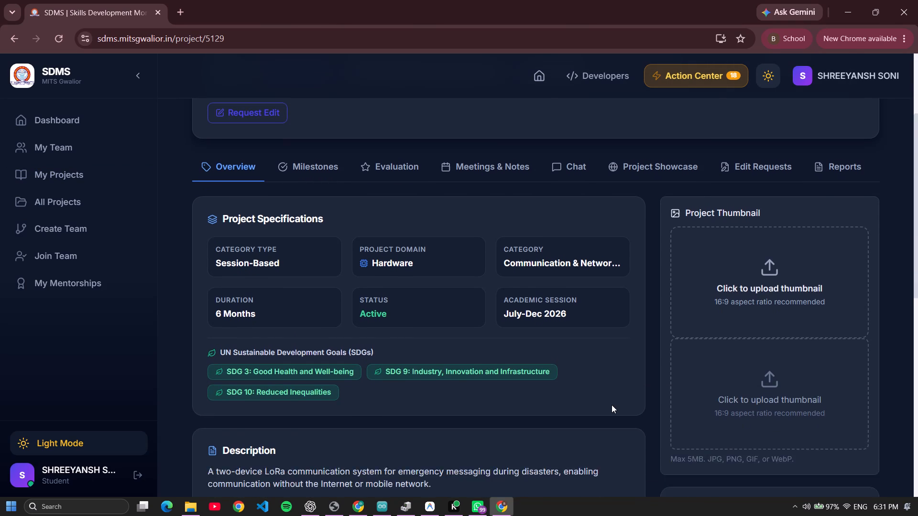
pyautogui.scroll(-2, 612, 405)
pyautogui.scroll(1, 612, 405)
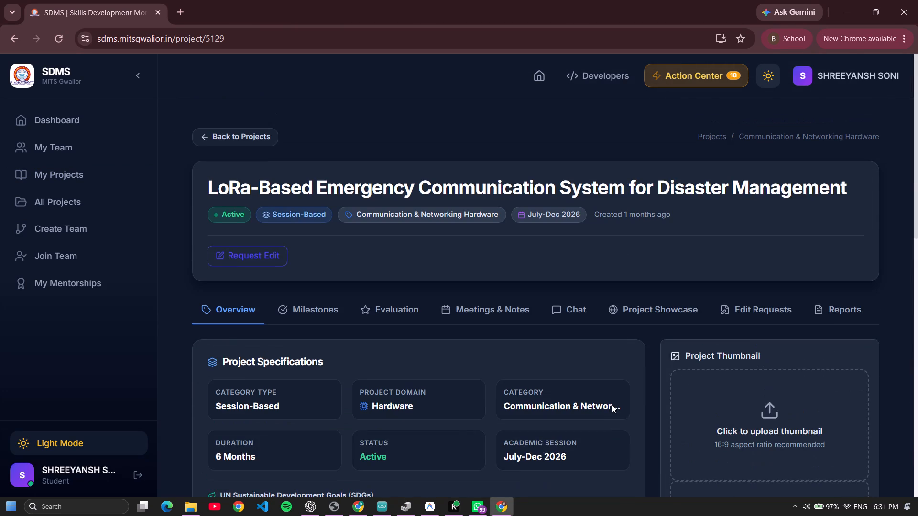
pyautogui.scroll(-1, 385, 342)
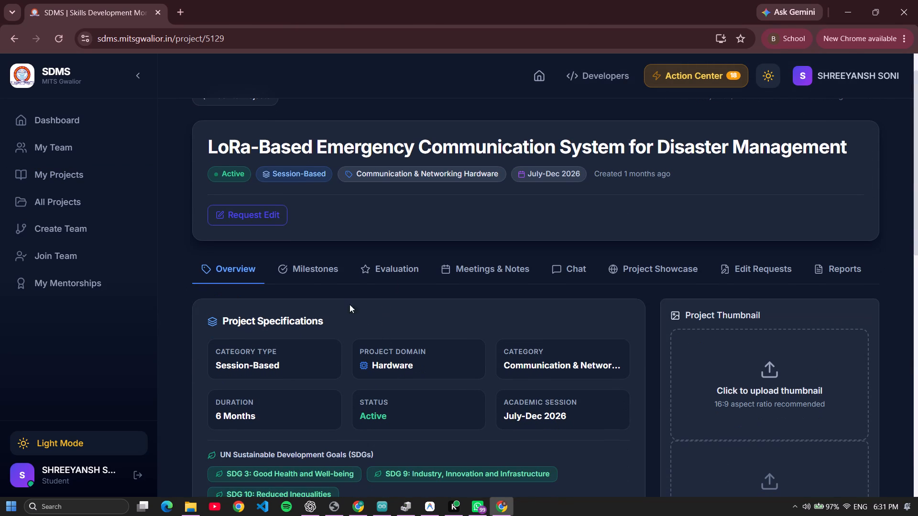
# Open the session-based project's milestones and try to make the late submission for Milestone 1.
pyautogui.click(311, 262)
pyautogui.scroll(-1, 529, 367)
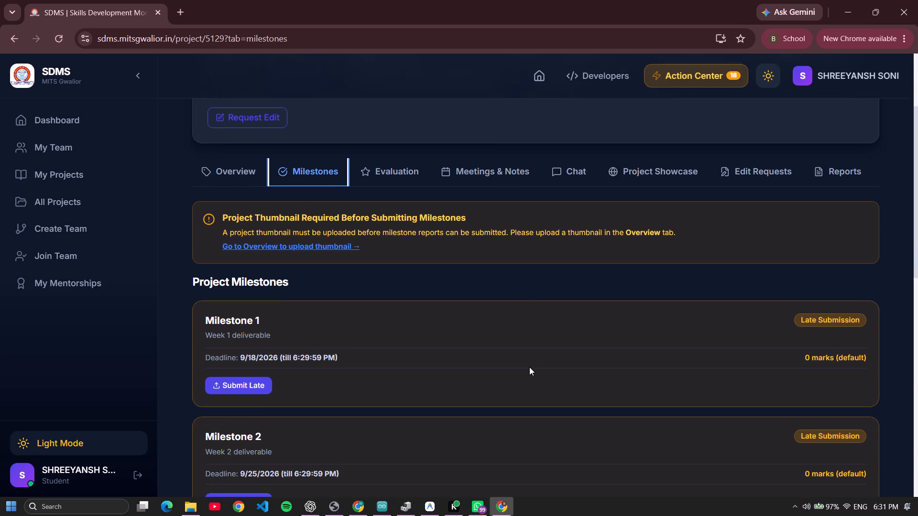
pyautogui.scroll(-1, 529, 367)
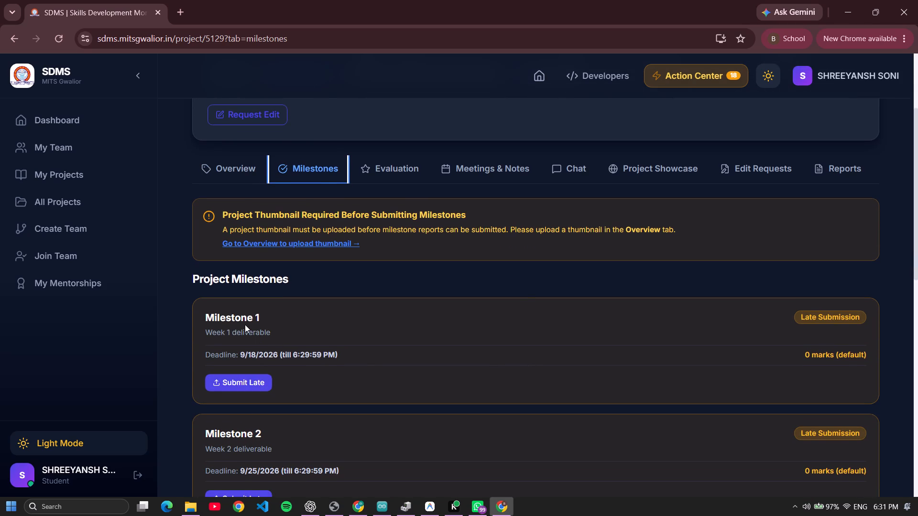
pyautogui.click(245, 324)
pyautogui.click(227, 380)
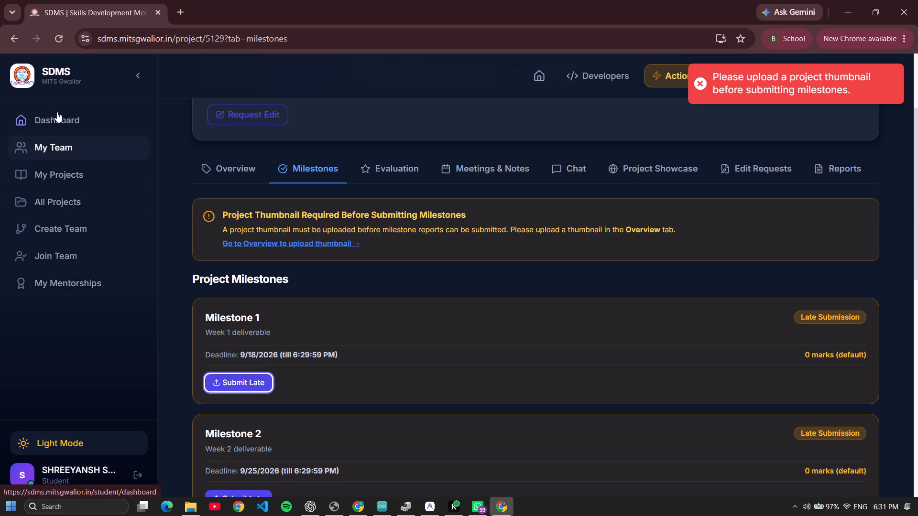
# Return to My Projects and reopen the session-based LoRa project's workspace at its overview with the thumbnail area.
pyautogui.click(11, 38)
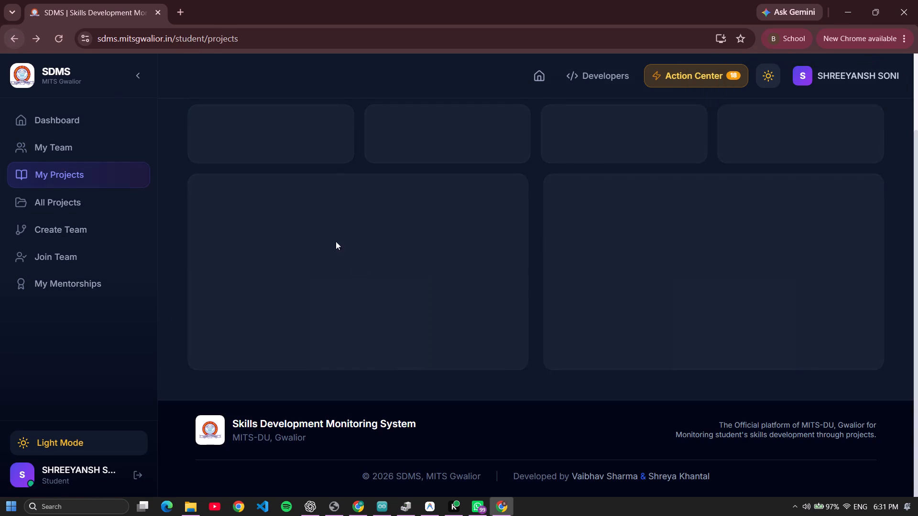
pyautogui.scroll(5, 356, 266)
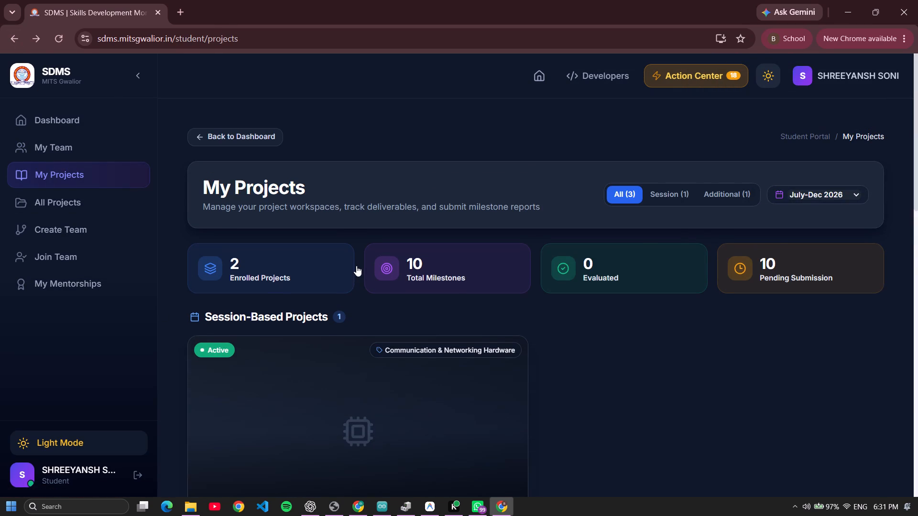
pyautogui.scroll(-4, 356, 266)
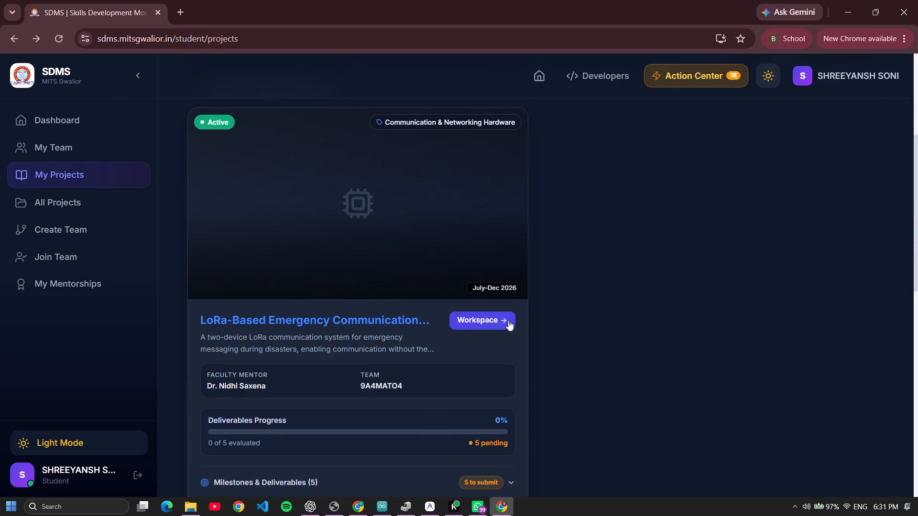
pyautogui.click(501, 320)
pyautogui.scroll(-1, 625, 366)
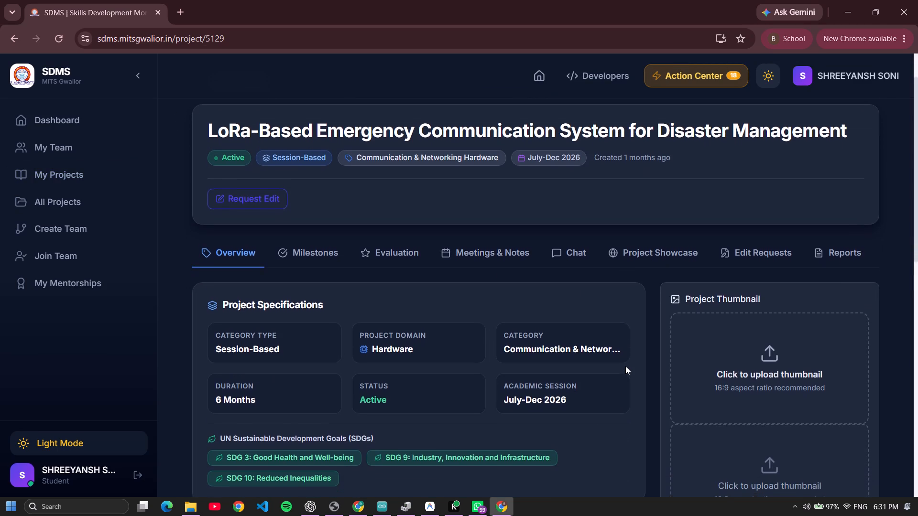
pyautogui.scroll(-1, 625, 366)
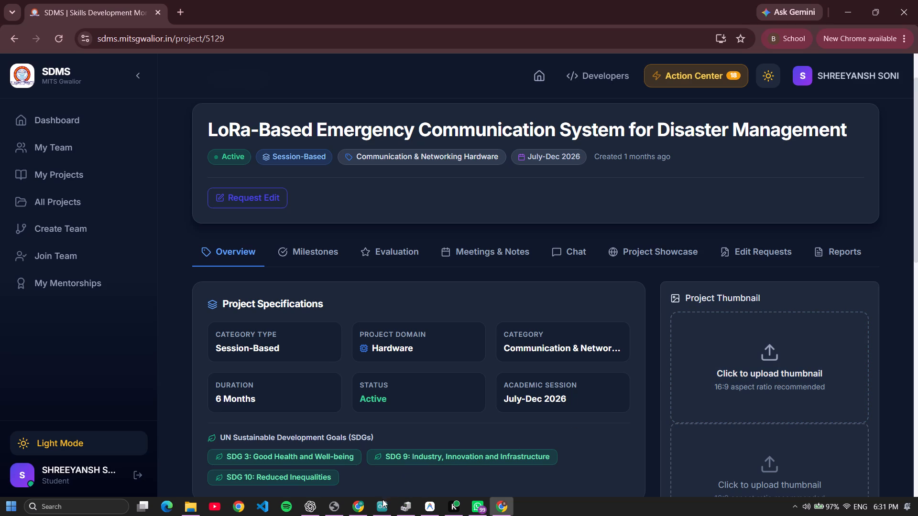
# Search Google in a new tab for "lora communication for disaster management".
pyautogui.click(186, 4)
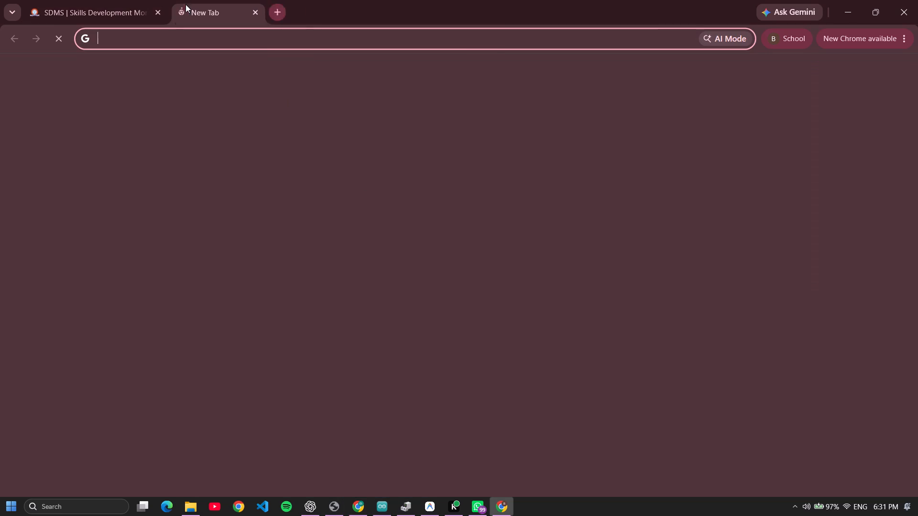
pyautogui.click(358, 233)
pyautogui.write('lora comm')
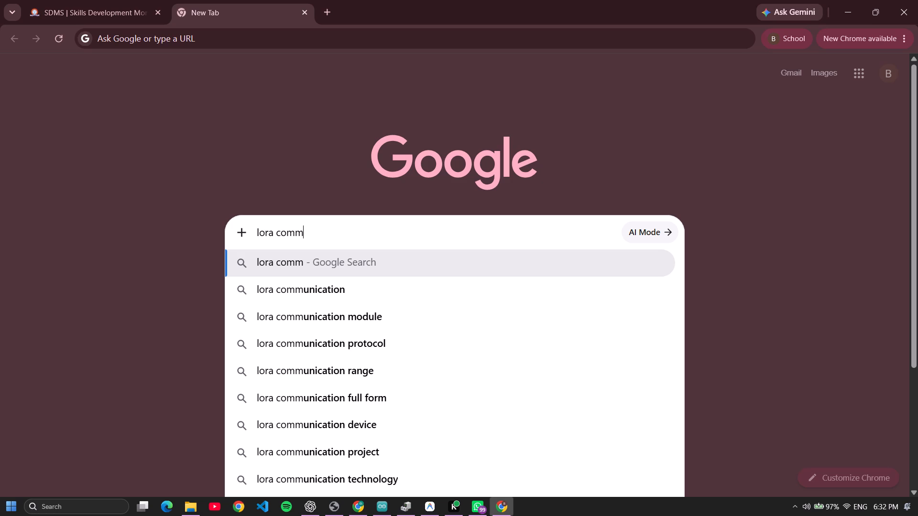
pyautogui.write('unication for')
pyautogui.press('space')
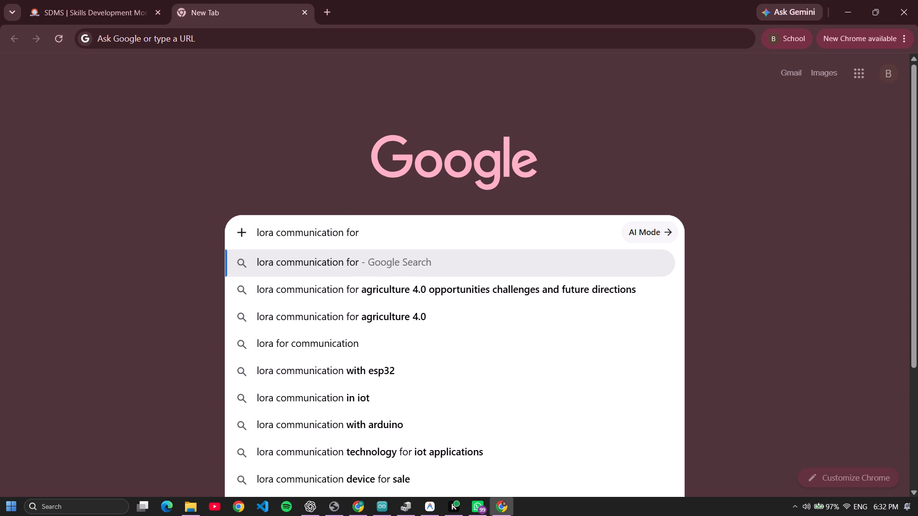
pyautogui.write('di')
pyautogui.write('sas')
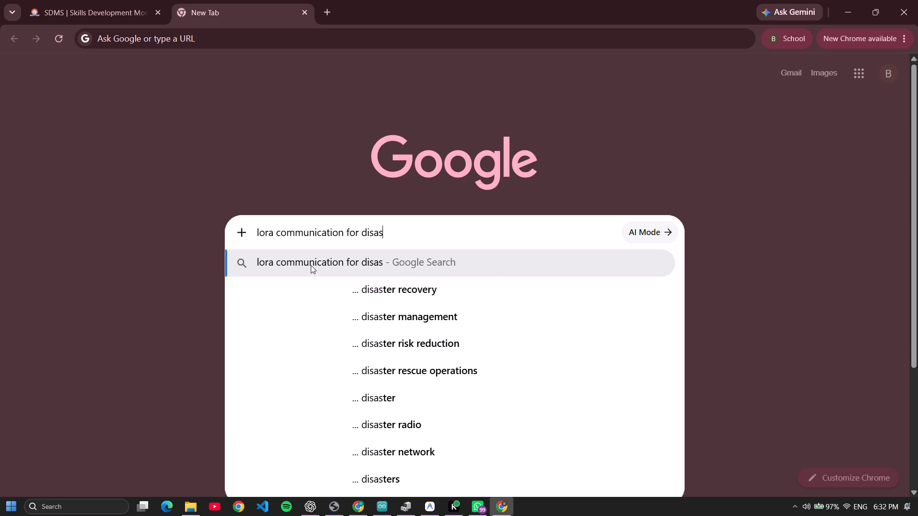
pyautogui.click(385, 318)
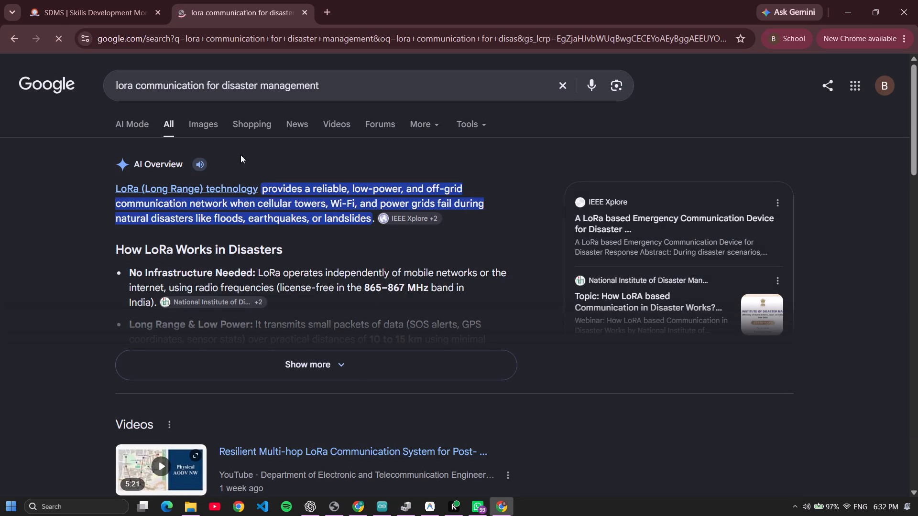
# Browse the image results of the LoRa disaster management search for a suitable project thumbnail.
pyautogui.click(210, 130)
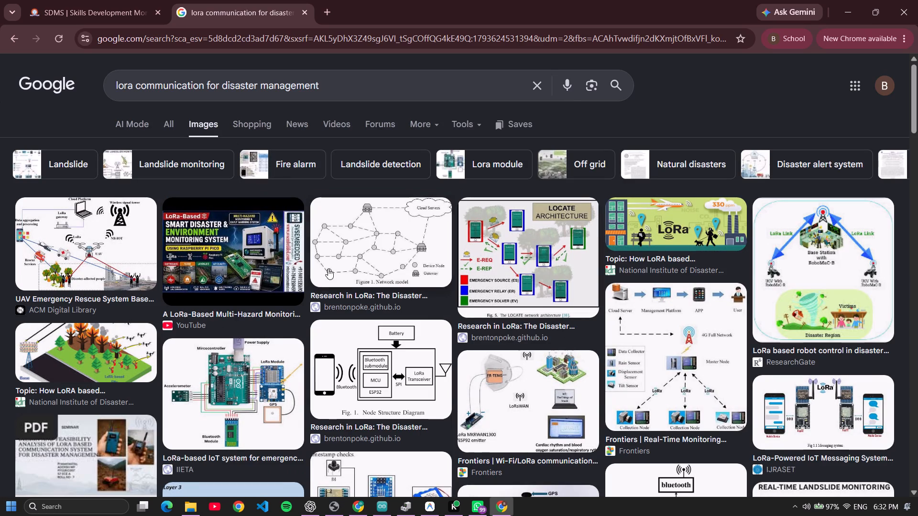
pyautogui.scroll(-4, 320, 340)
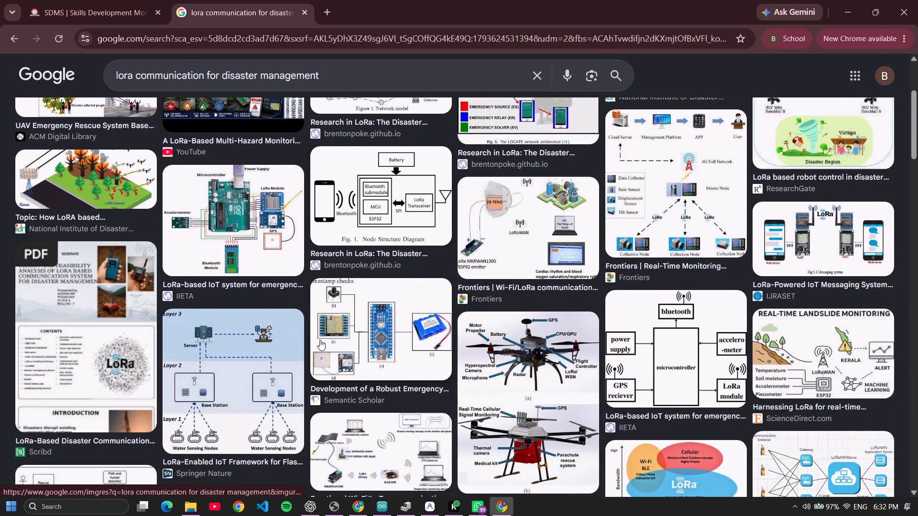
pyautogui.scroll(-5, 320, 340)
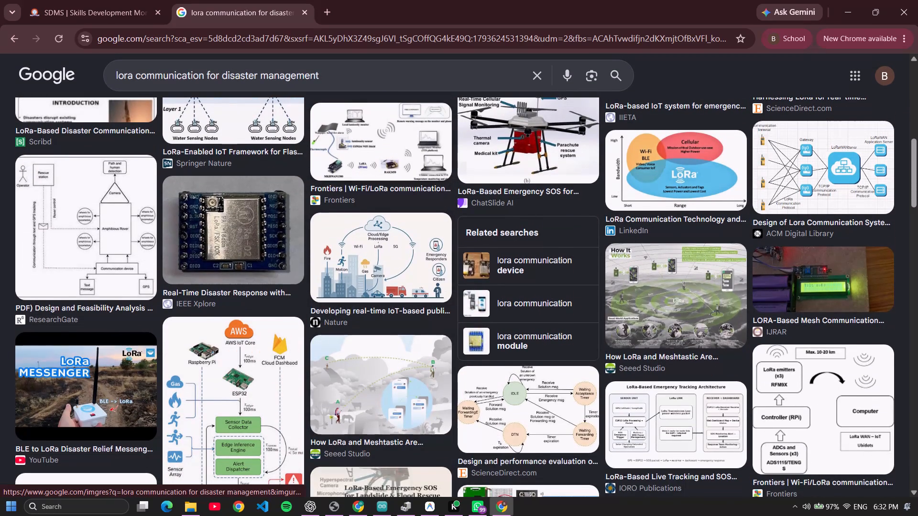
# Refine the image search to "lora communication for disaster management thumbnail".
pyautogui.click(350, 83)
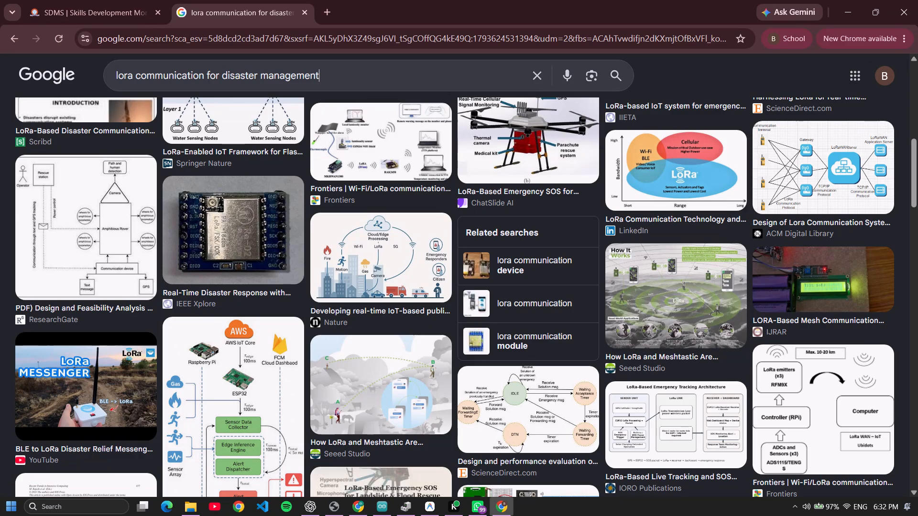
pyautogui.write('th')
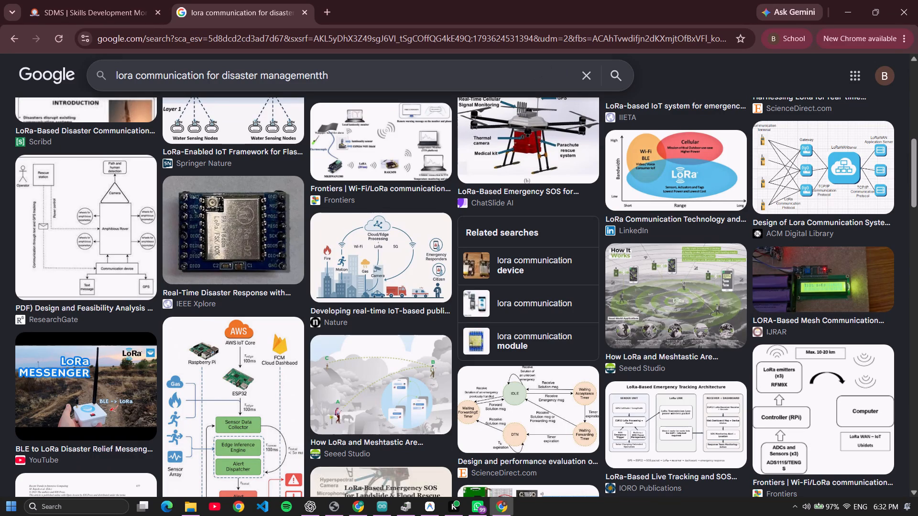
pyautogui.press('BackSpace')
pyautogui.press('BackSpace')
pyautogui.press('space')
pyautogui.write('thumbnail')
pyautogui.press('Return')
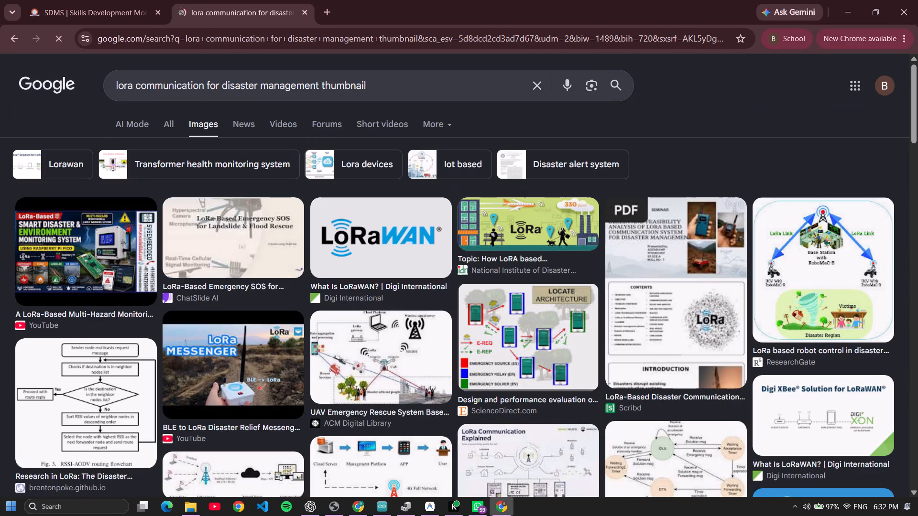
# Look through the refined image results for a picture that suits the LoRa project's thumbnail.
pyautogui.scroll(-3, 399, 317)
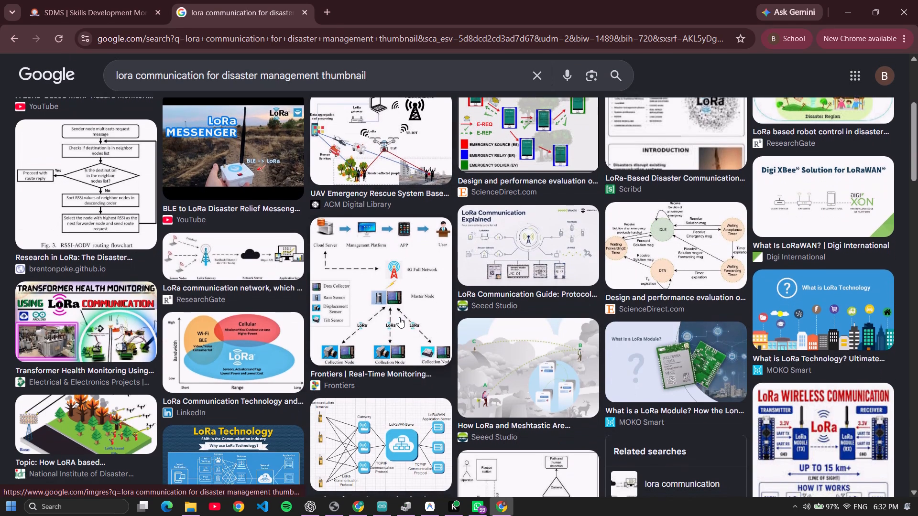
pyautogui.scroll(-4, 399, 317)
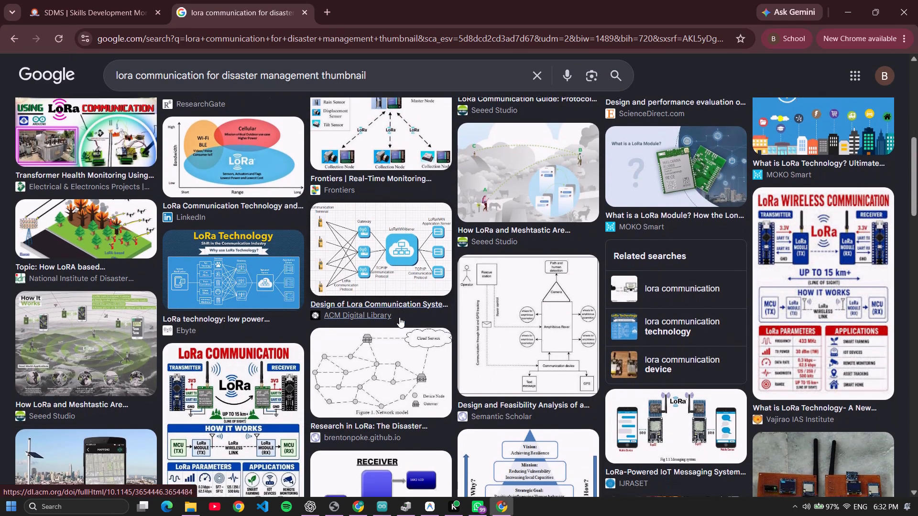
pyautogui.scroll(-1, 399, 317)
pyautogui.scroll(-1, 514, 345)
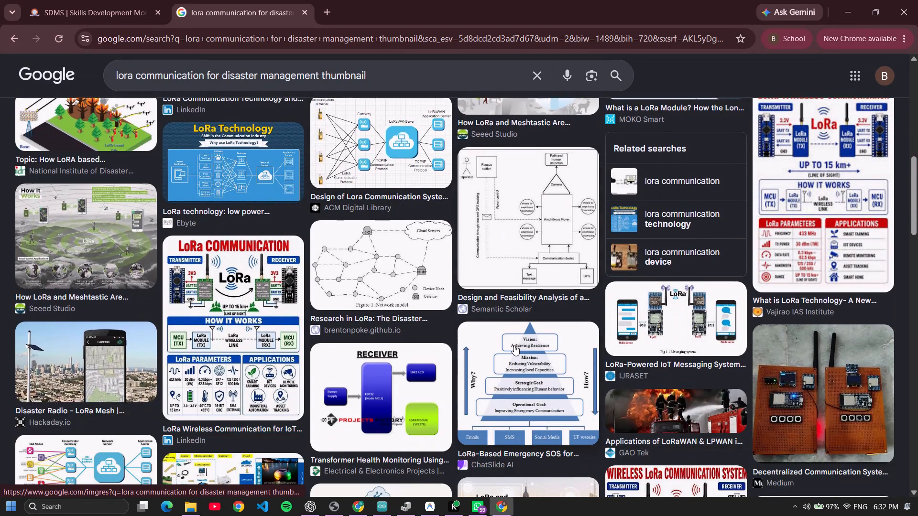
pyautogui.scroll(-3, 514, 345)
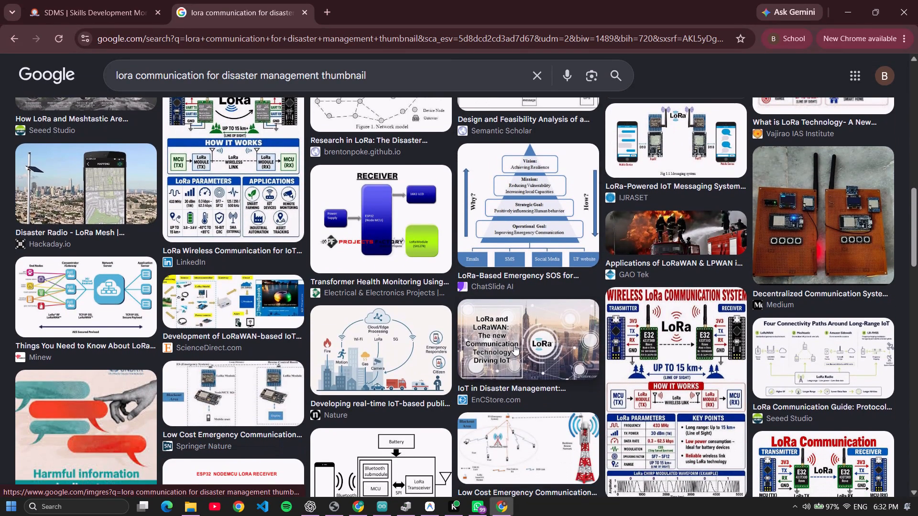
pyautogui.scroll(-3, 514, 345)
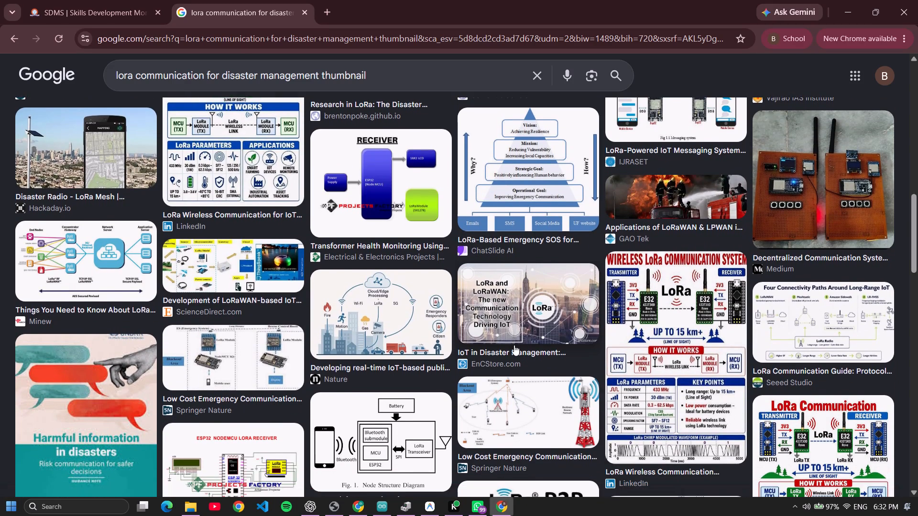
pyautogui.scroll(-4, 514, 345)
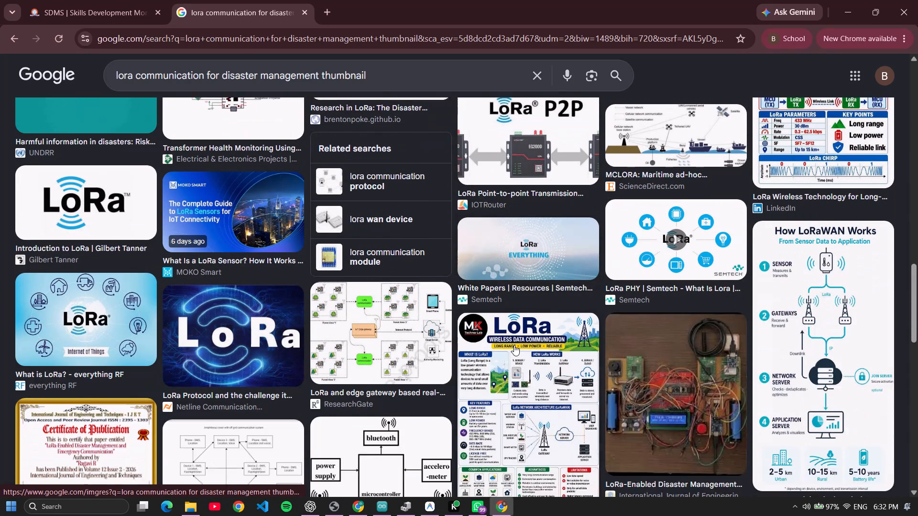
pyautogui.scroll(-4, 514, 345)
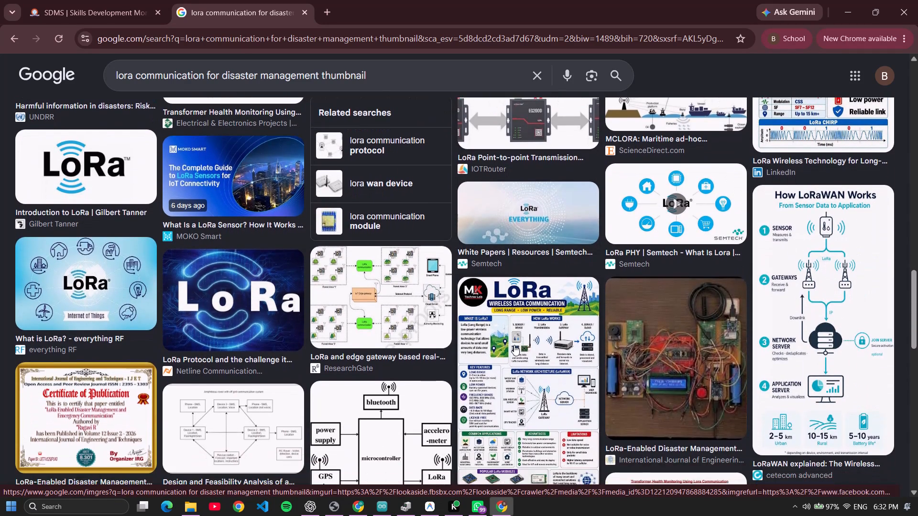
pyautogui.scroll(-2, 514, 345)
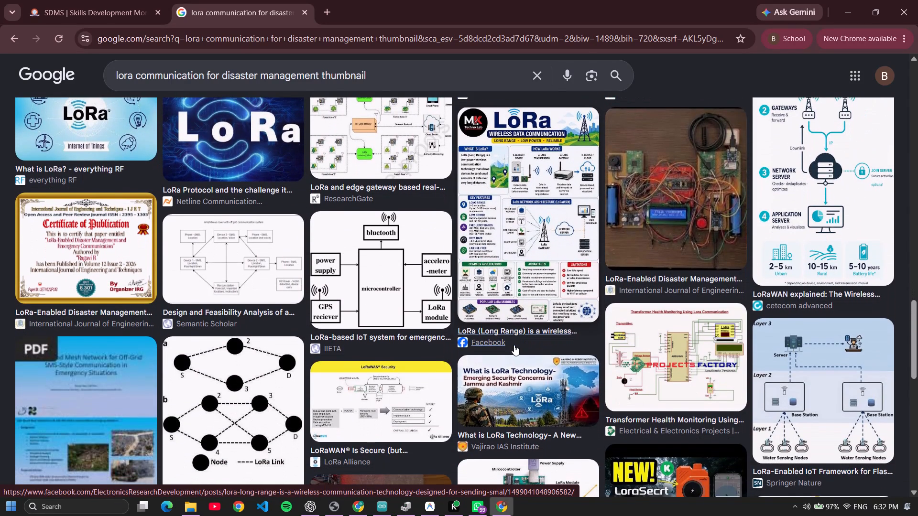
pyautogui.scroll(-2, 514, 345)
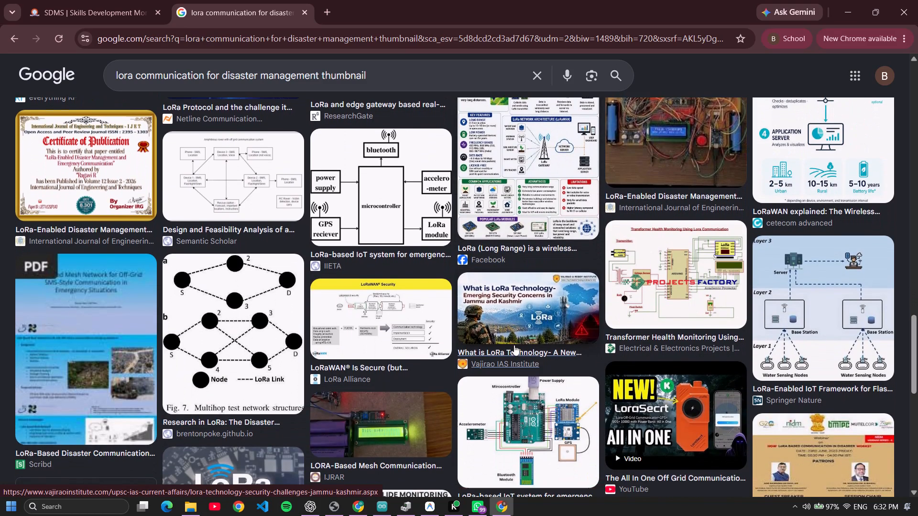
pyautogui.scroll(-5, 514, 345)
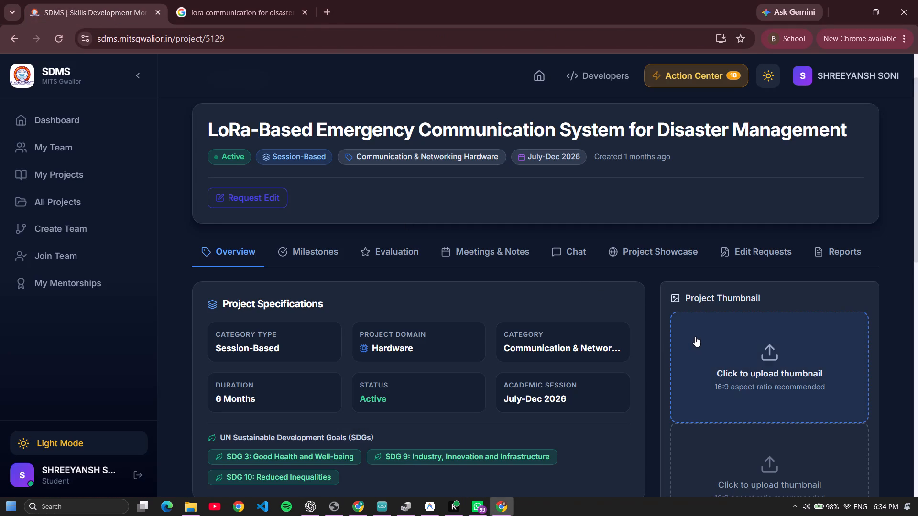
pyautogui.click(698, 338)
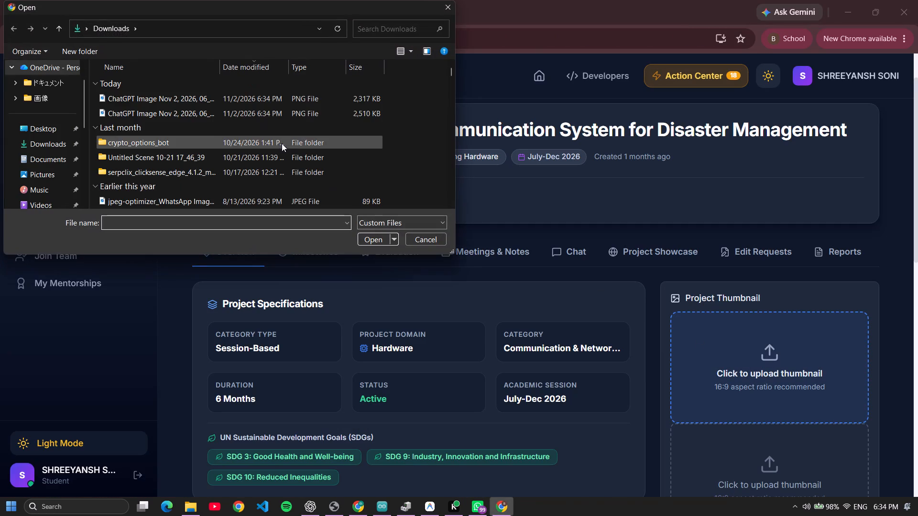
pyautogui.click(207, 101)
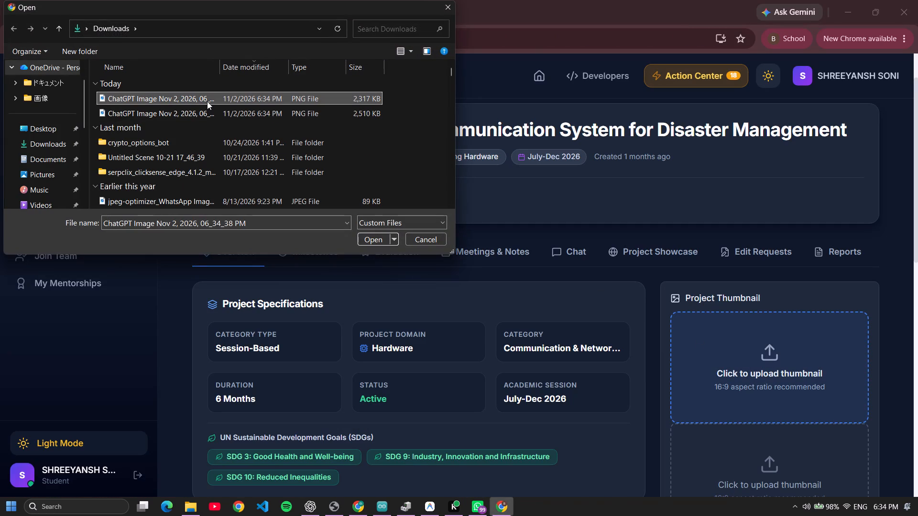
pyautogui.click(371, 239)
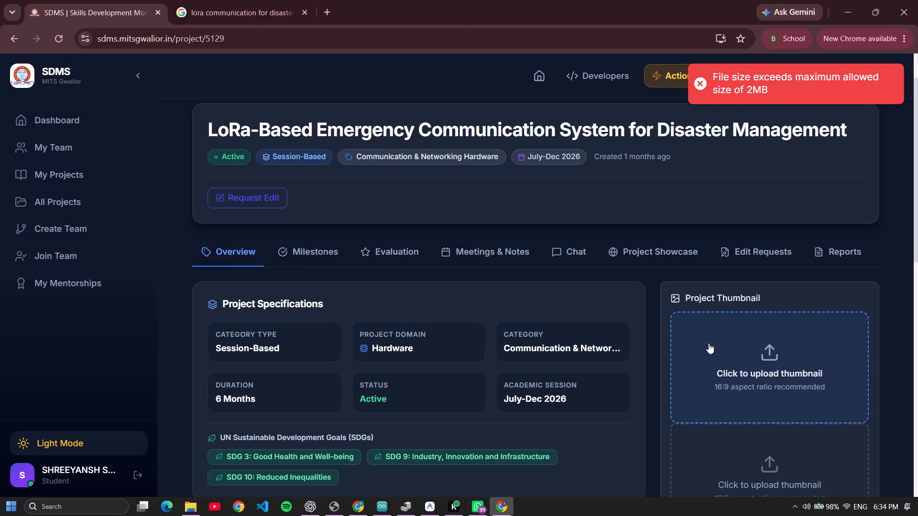
# Search Google in a new tab for "photo compress to 1 mb" and open the Pi7 Image Compressor result.
pyautogui.click(332, 14)
pyautogui.click(343, 230)
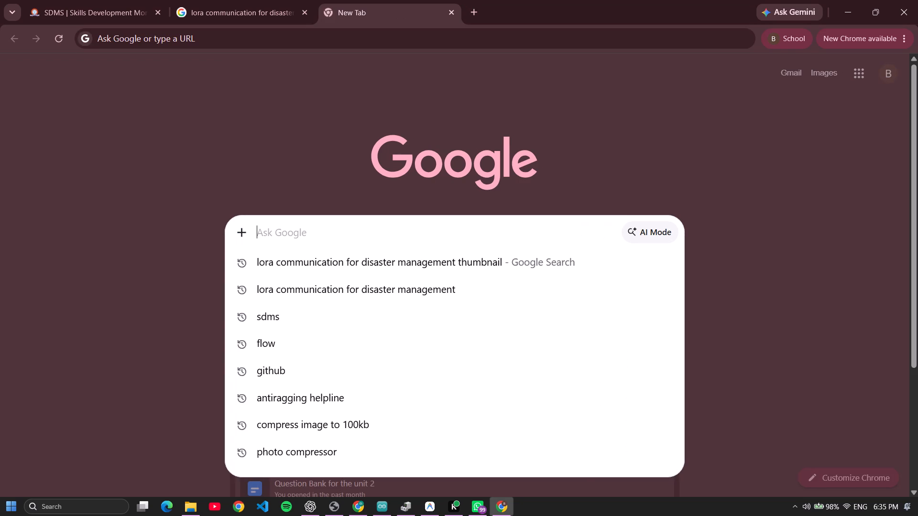
pyautogui.write('photo')
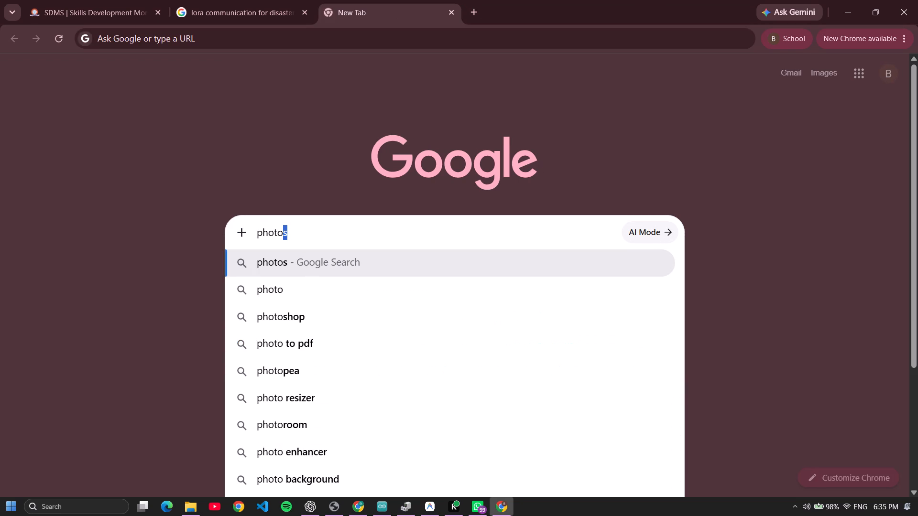
pyautogui.press('space')
pyautogui.write('compress')
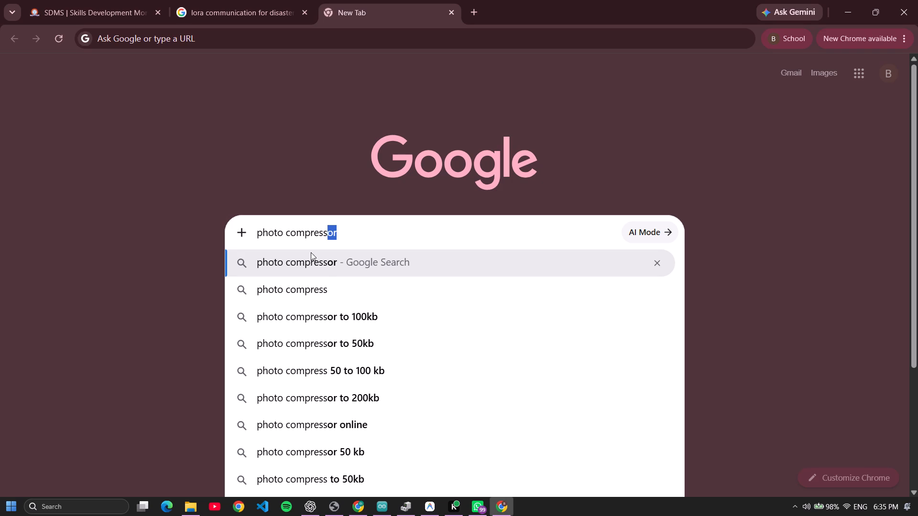
pyautogui.press('space')
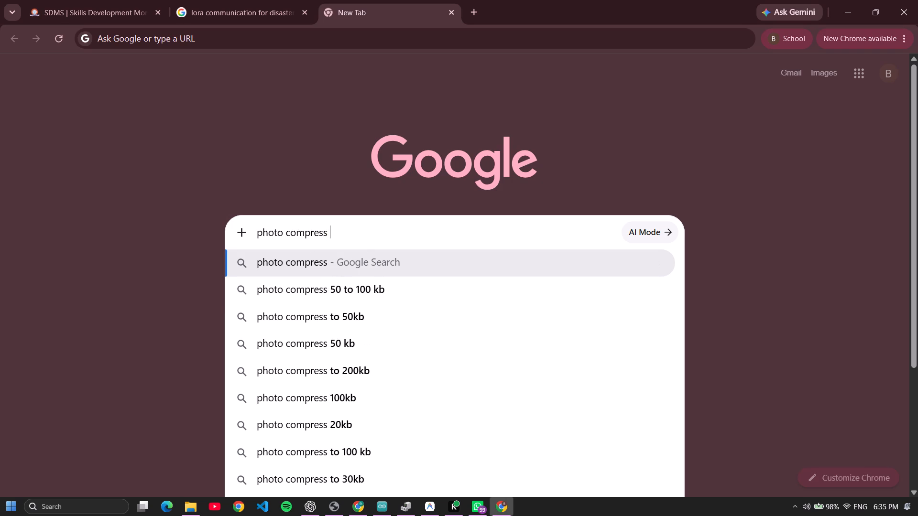
pyautogui.write('to')
pyautogui.press('space')
pyautogui.write('1 m')
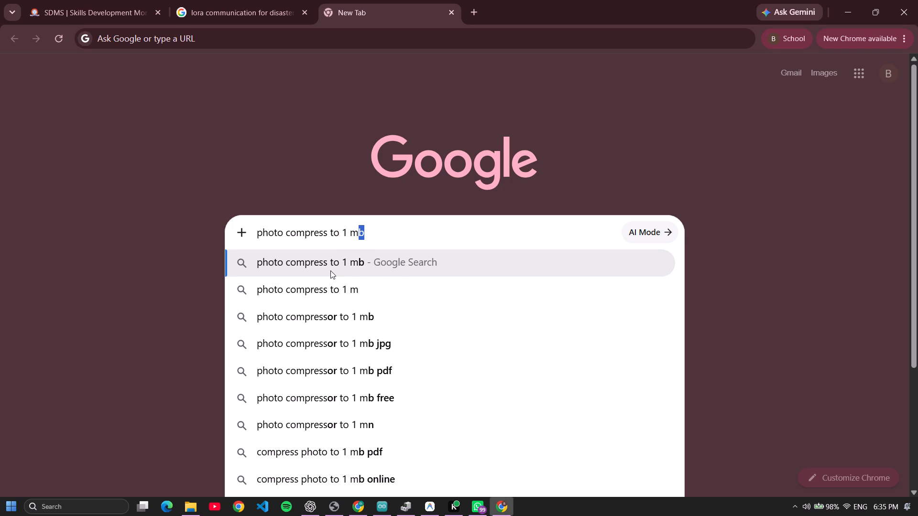
pyautogui.click(330, 270)
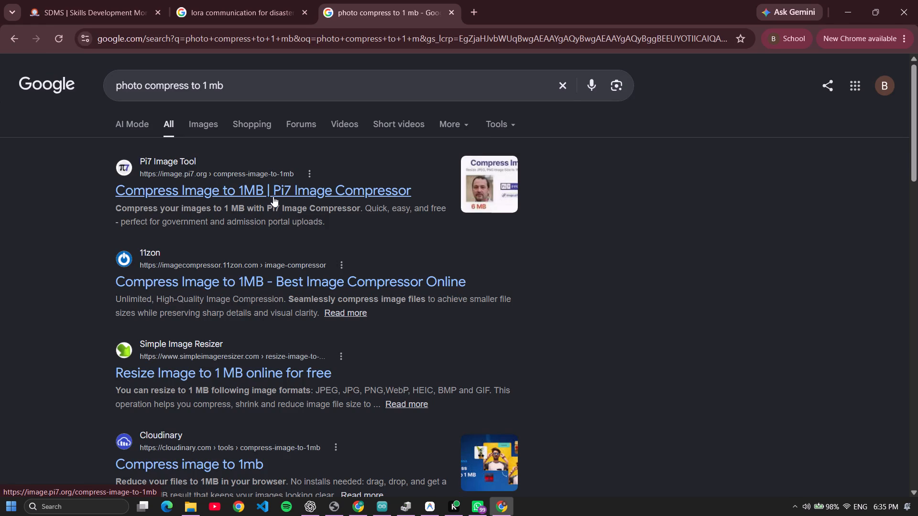
pyautogui.click(253, 196)
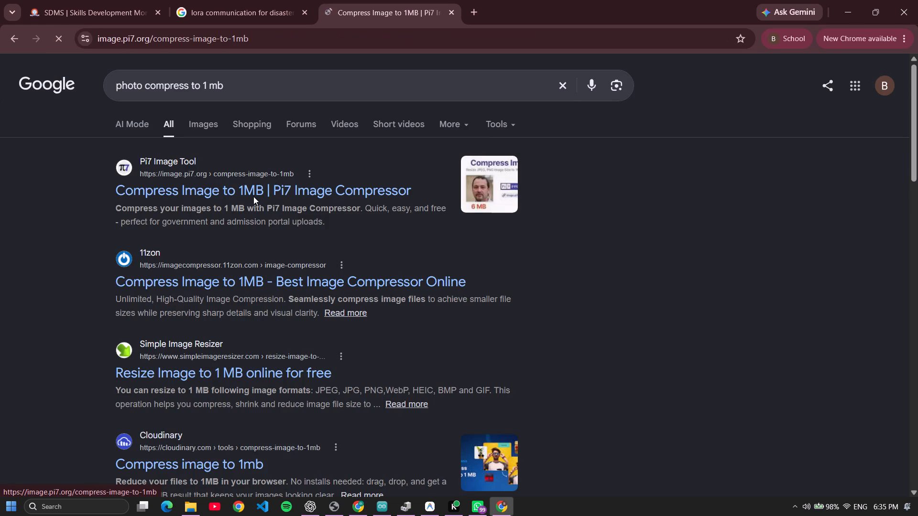
# Compress the 1–2 km ChatGPT thumbnail PNG to 1 MB, download the resulting JPEG and dismiss the advertisement.
pyautogui.click(330, 203)
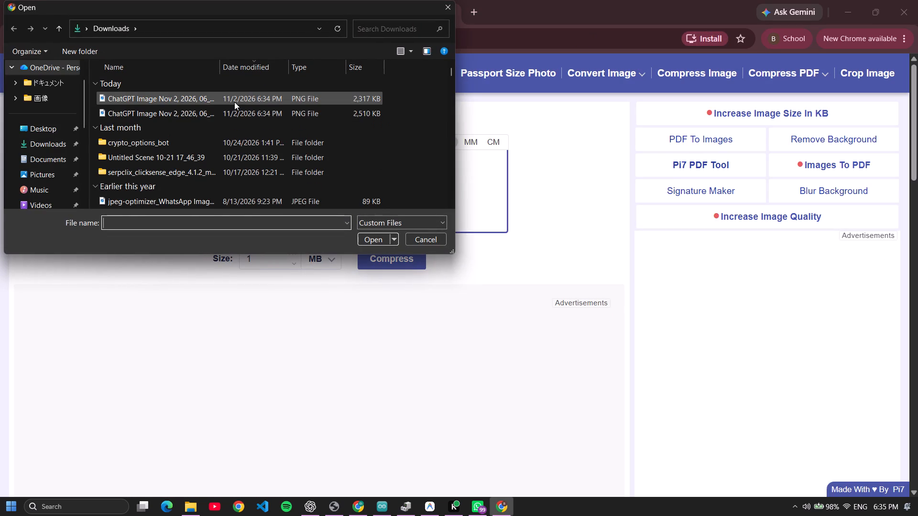
pyautogui.click(234, 102)
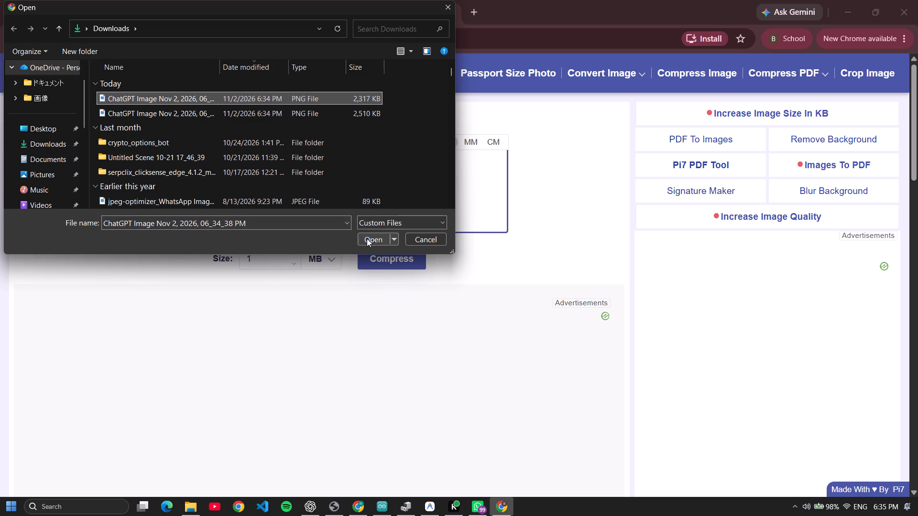
pyautogui.click(367, 238)
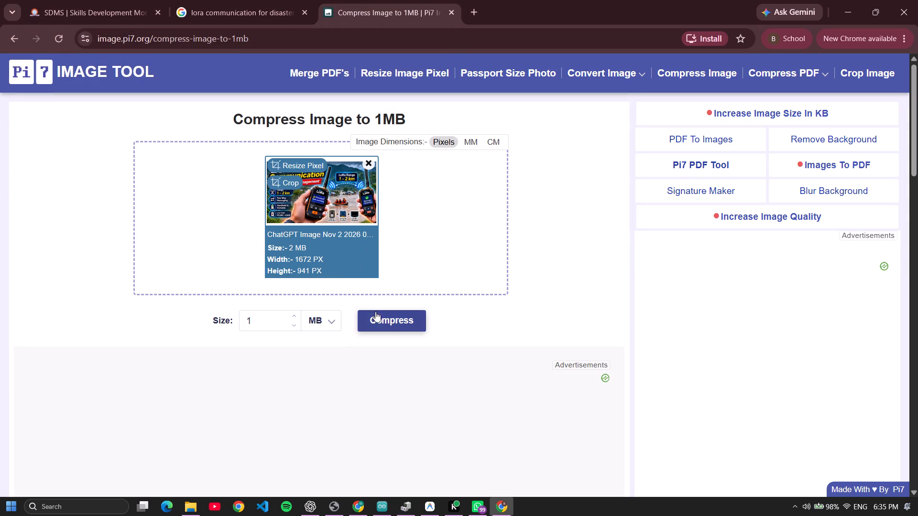
pyautogui.click(377, 318)
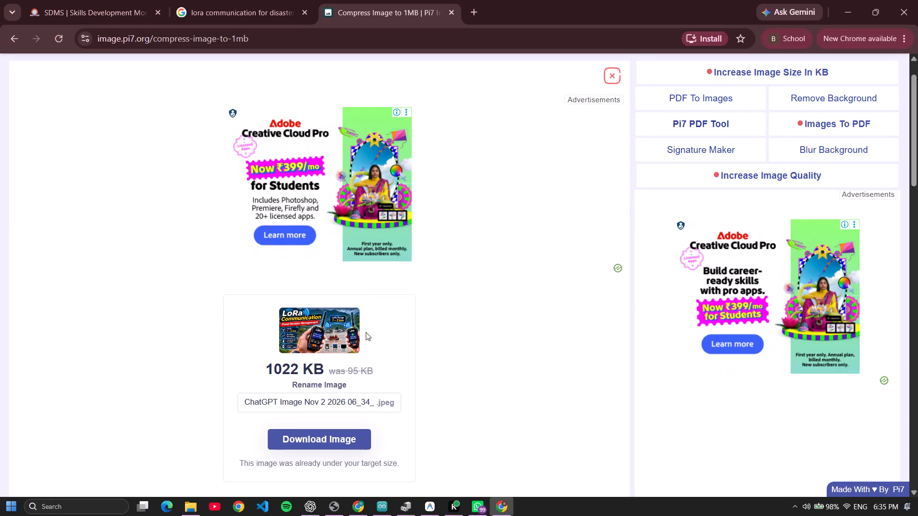
pyautogui.click(347, 439)
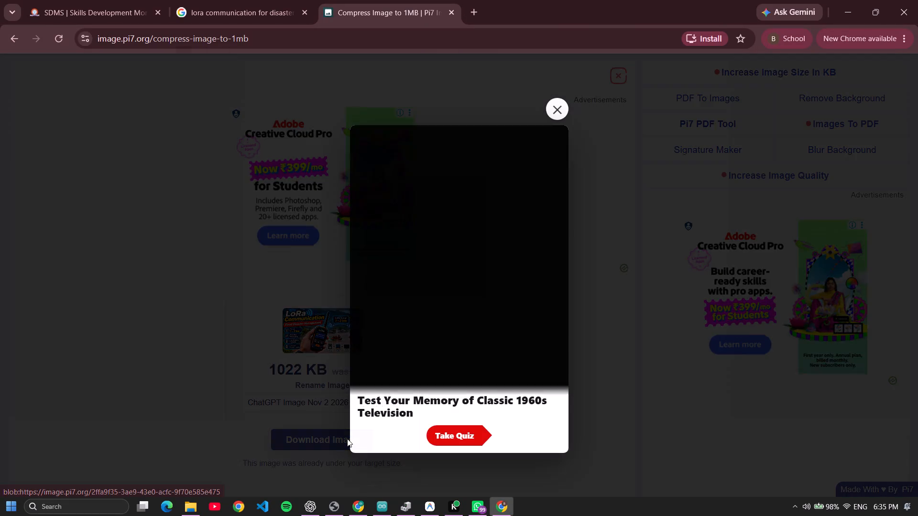
pyautogui.click(553, 111)
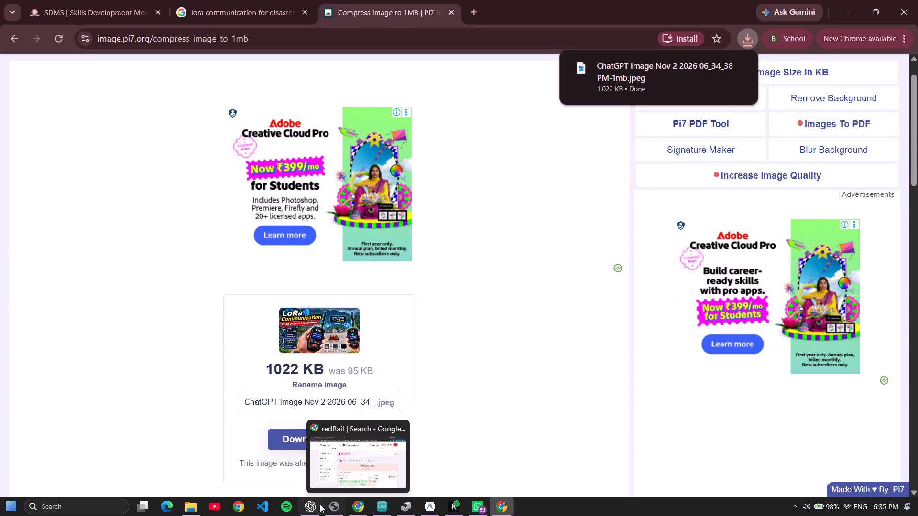
# Return to the SDMS project page and upload the compressed JPEG from Downloads as the project thumbnail.
pyautogui.click(67, 0)
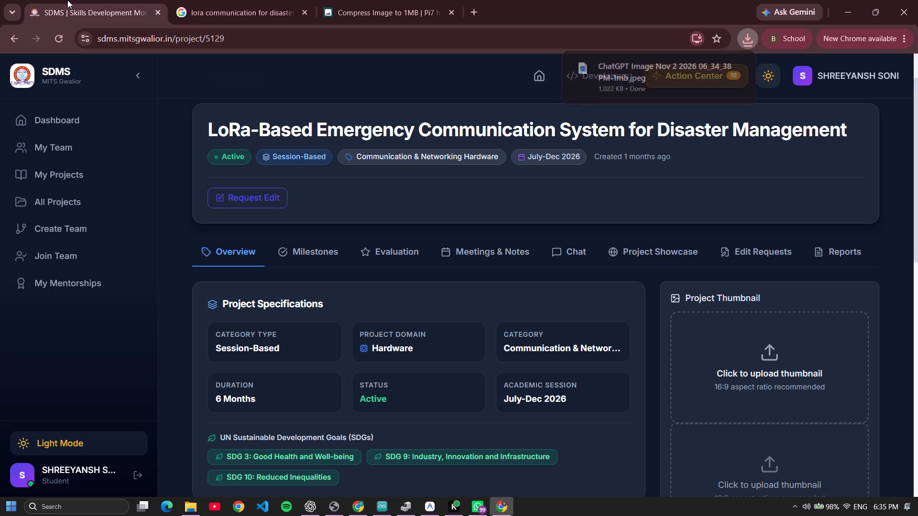
pyautogui.click(751, 336)
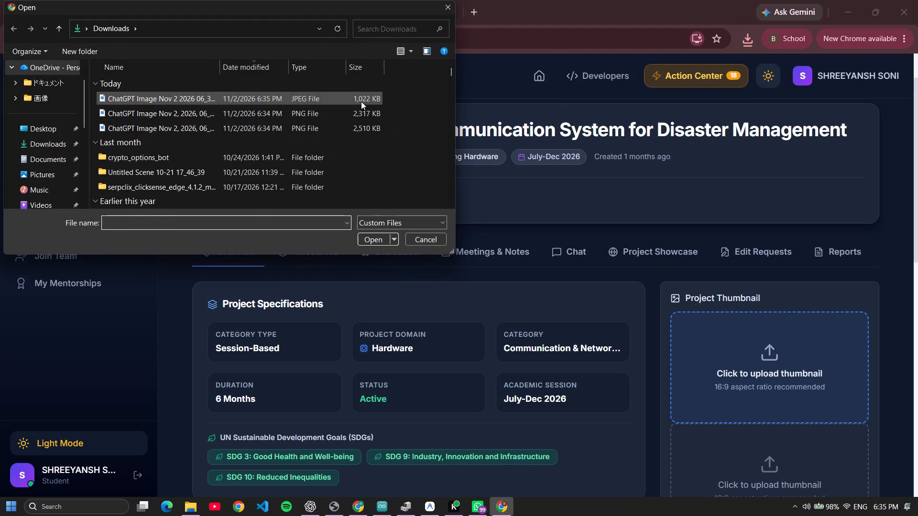
pyautogui.click(361, 101)
pyautogui.click(375, 235)
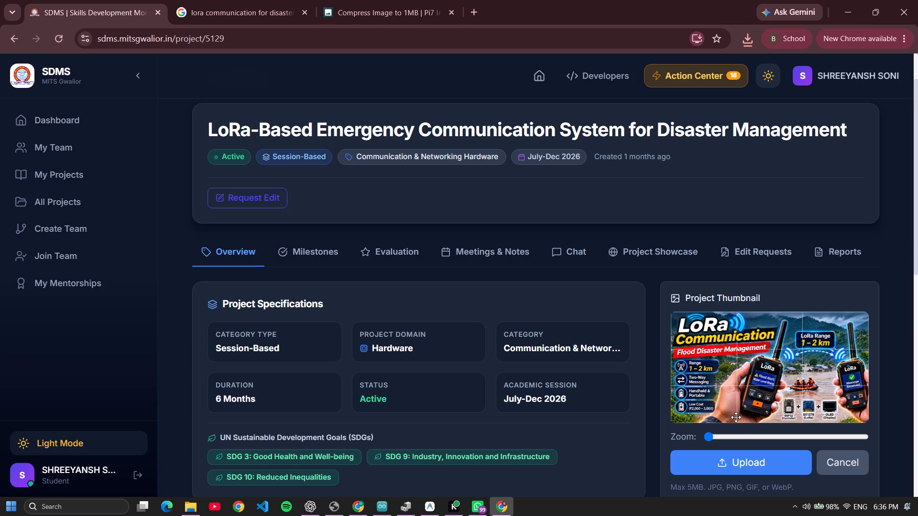
pyautogui.click(723, 461)
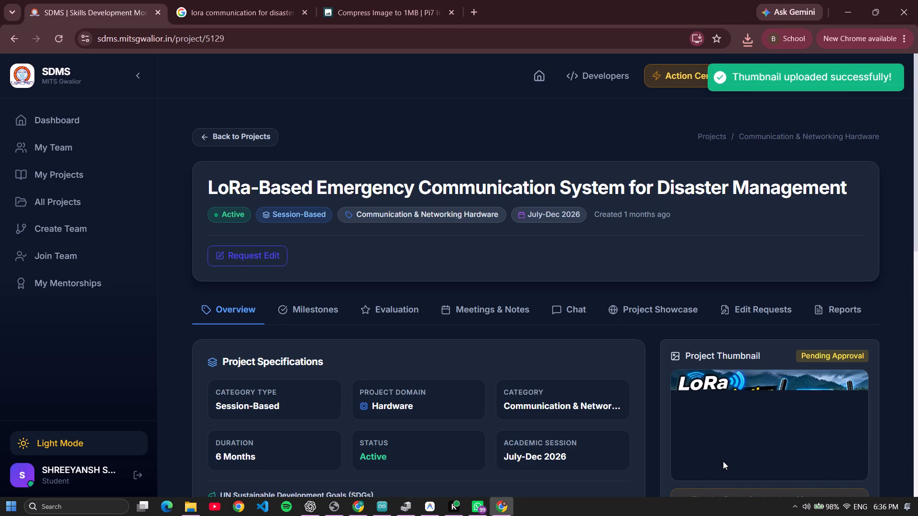
# In the project's milestones, open the late submission form for Milestone 1, read its submission requirements and close it.
pyautogui.click(323, 298)
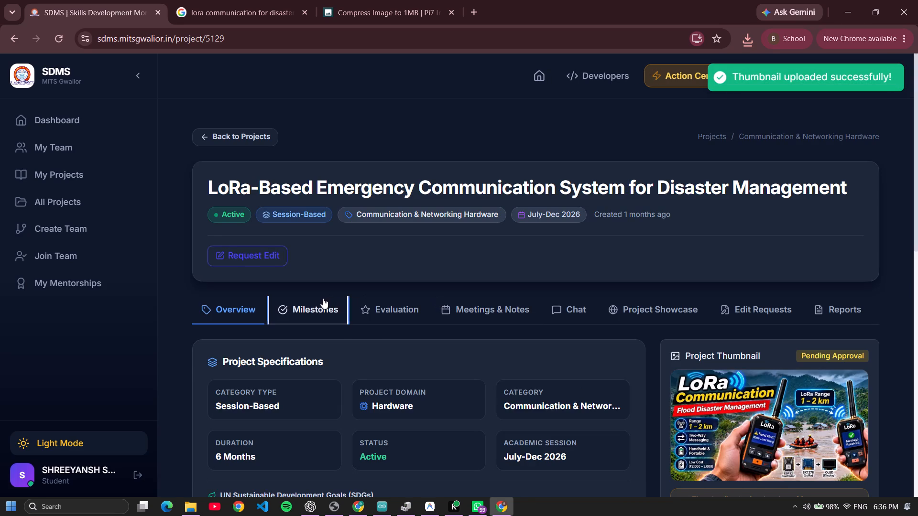
pyautogui.scroll(-1, 323, 298)
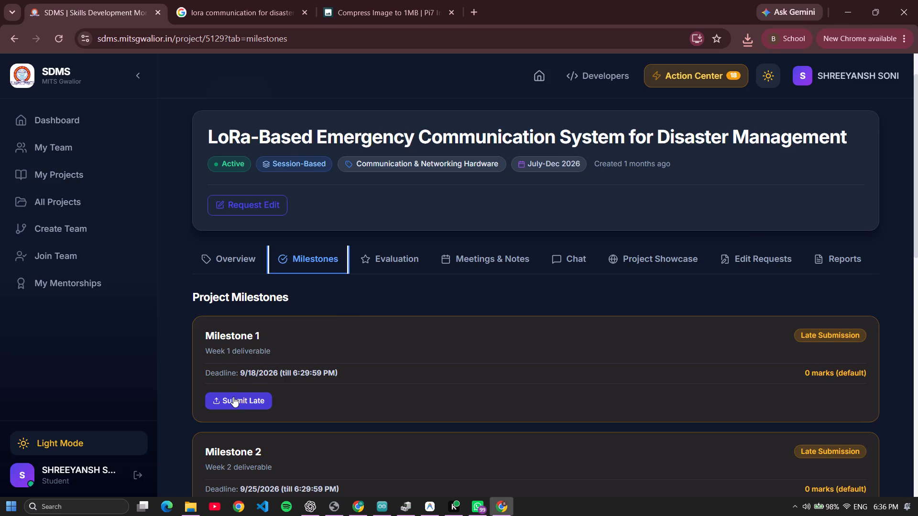
pyautogui.click(233, 397)
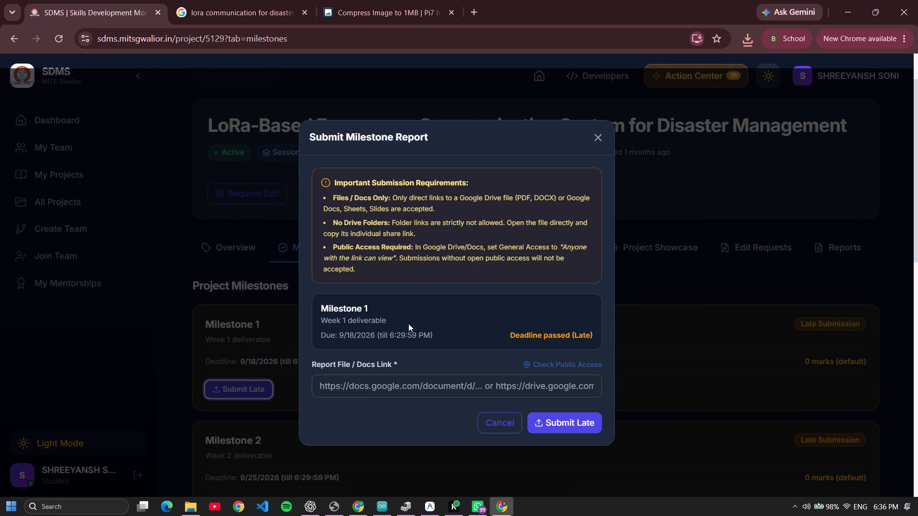
pyautogui.click(600, 137)
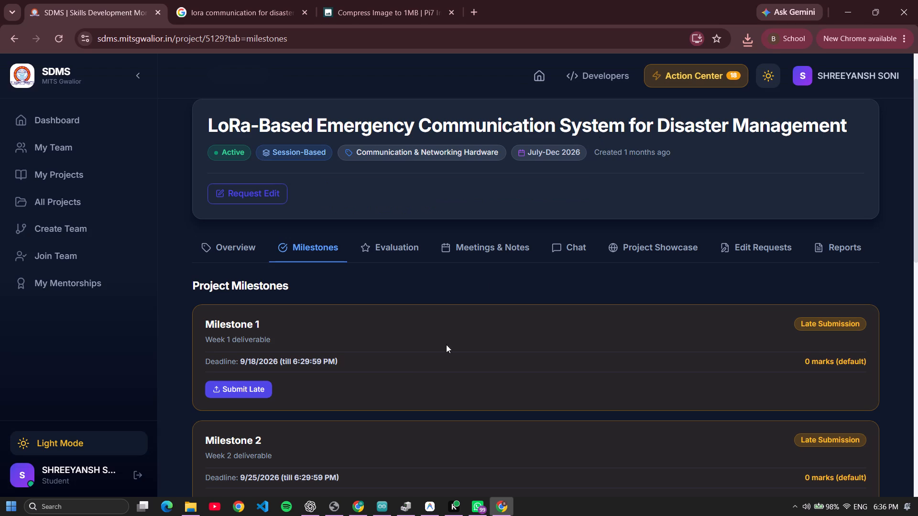
# Review the remaining milestones, go to the project report and examine its sections, including the fields in 1. Project Overview.
pyautogui.scroll(-4, 413, 378)
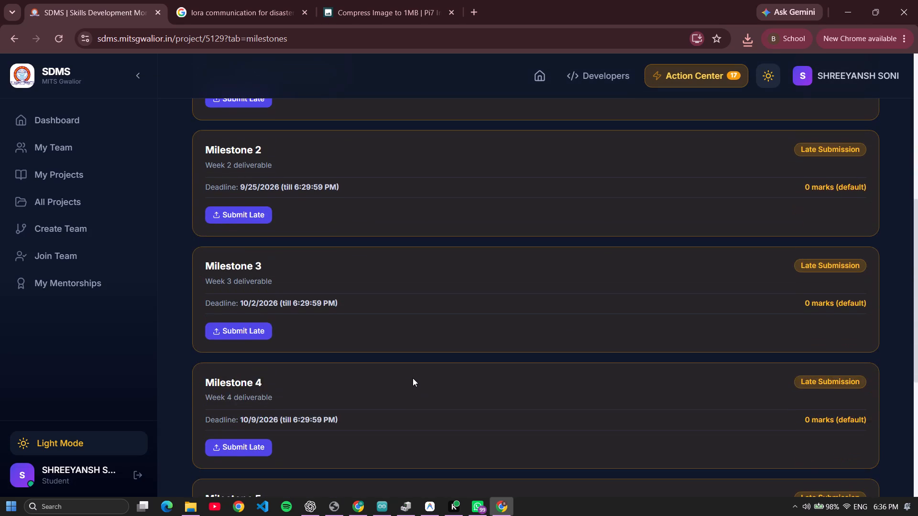
pyautogui.scroll(-5, 413, 378)
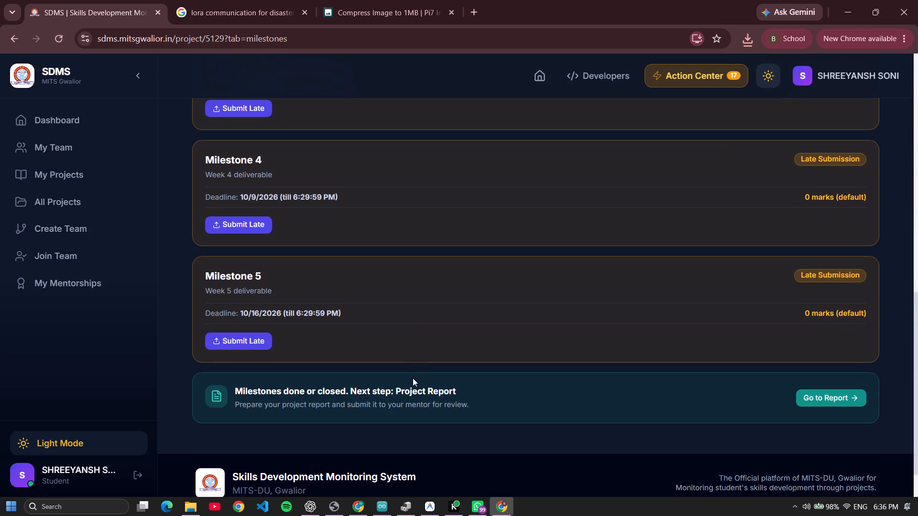
pyautogui.scroll(-1, 413, 378)
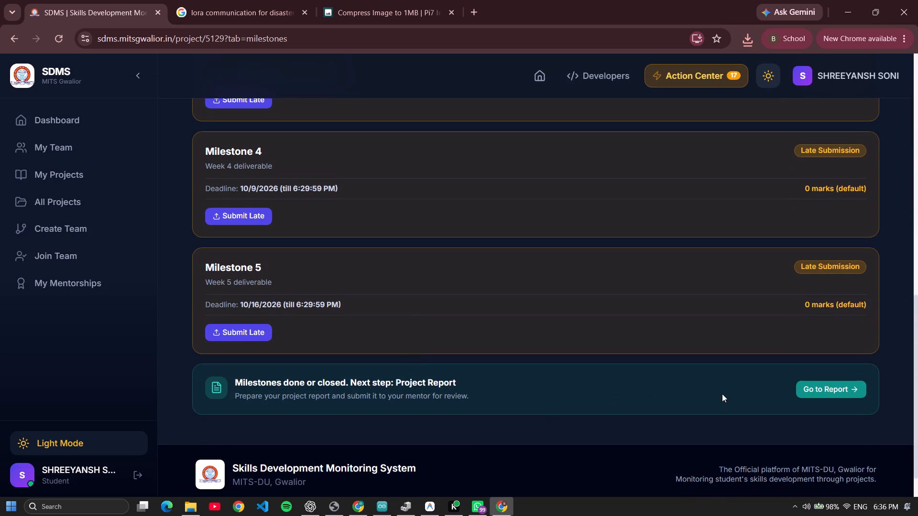
pyautogui.click(812, 387)
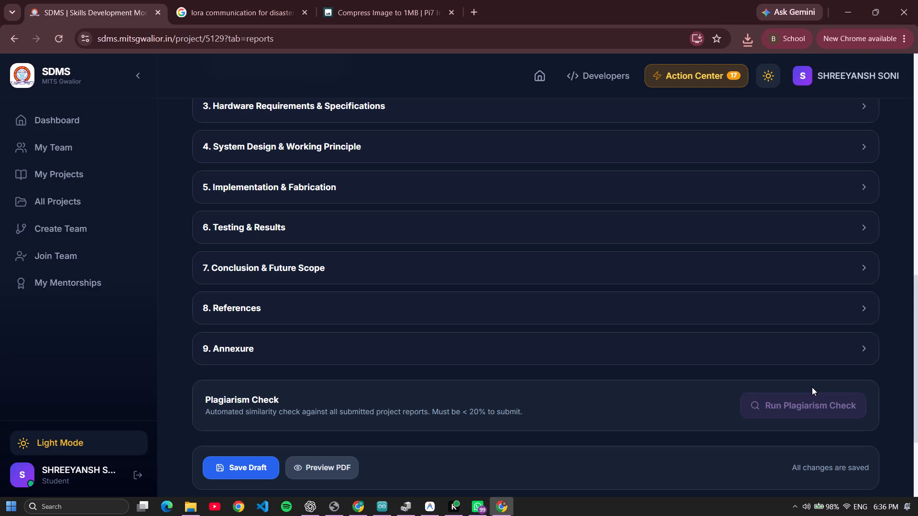
pyautogui.scroll(4, 604, 299)
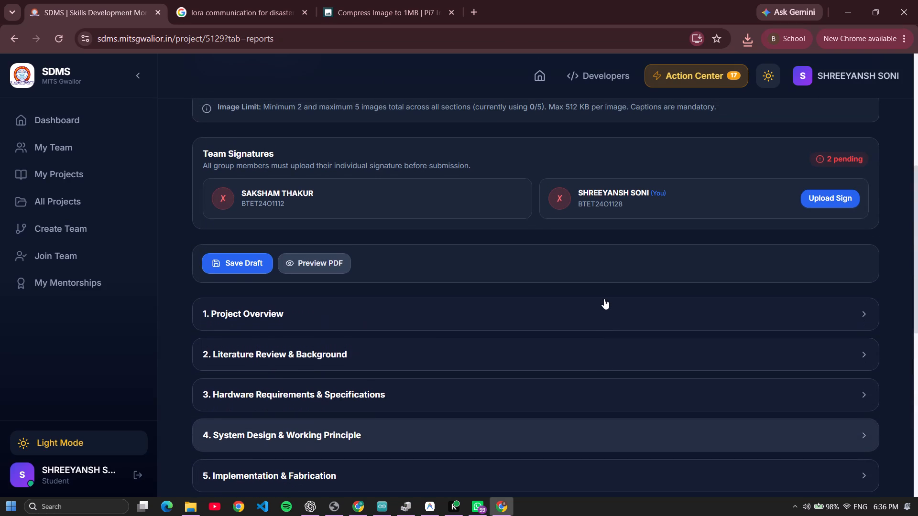
pyautogui.click(551, 308)
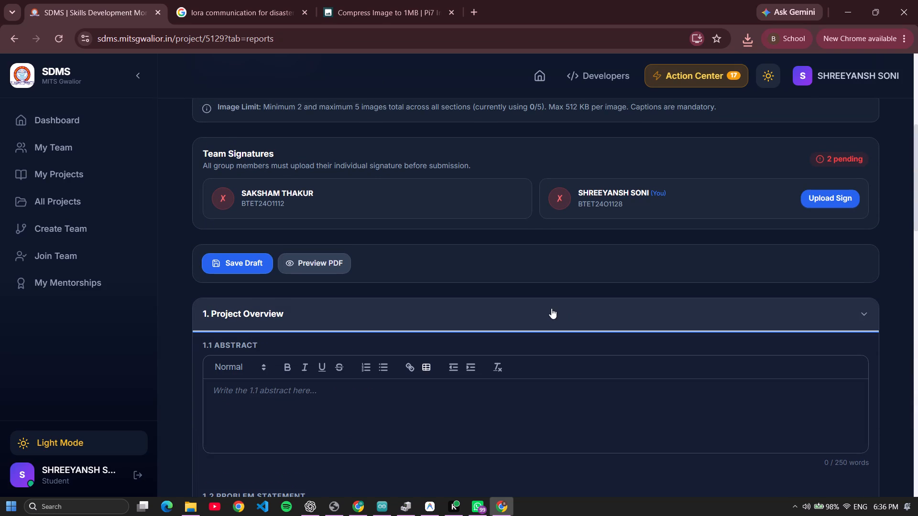
pyautogui.click(551, 308)
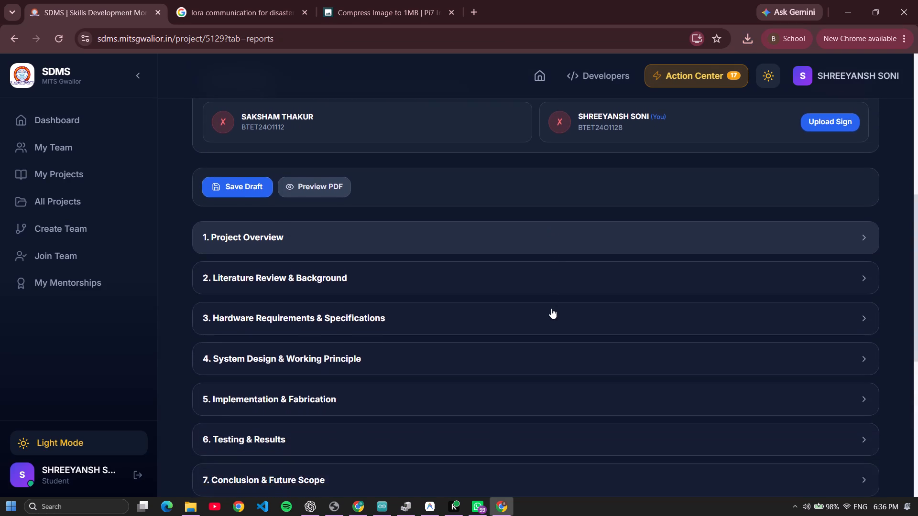
# Return to the project's milestones, open the late submission form for Milestone 1, reread its requirements and close it.
pyautogui.click(312, 310)
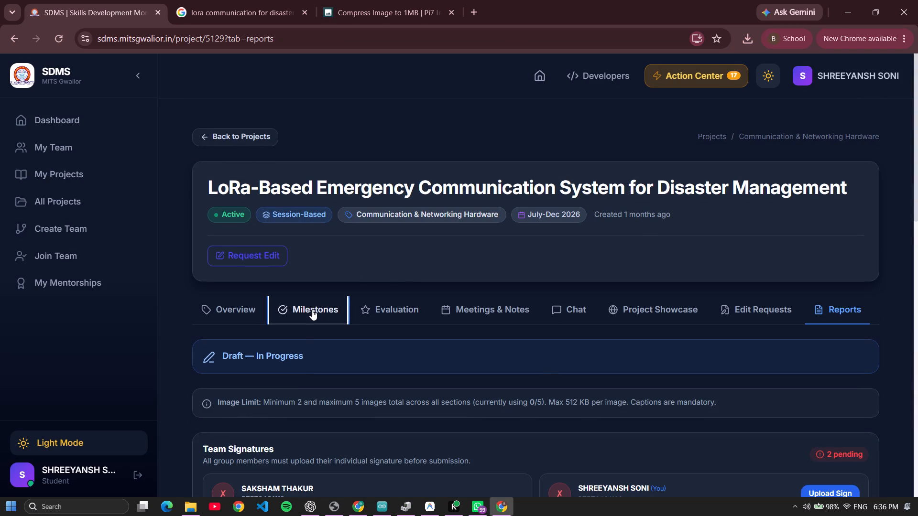
pyautogui.scroll(-2, 420, 345)
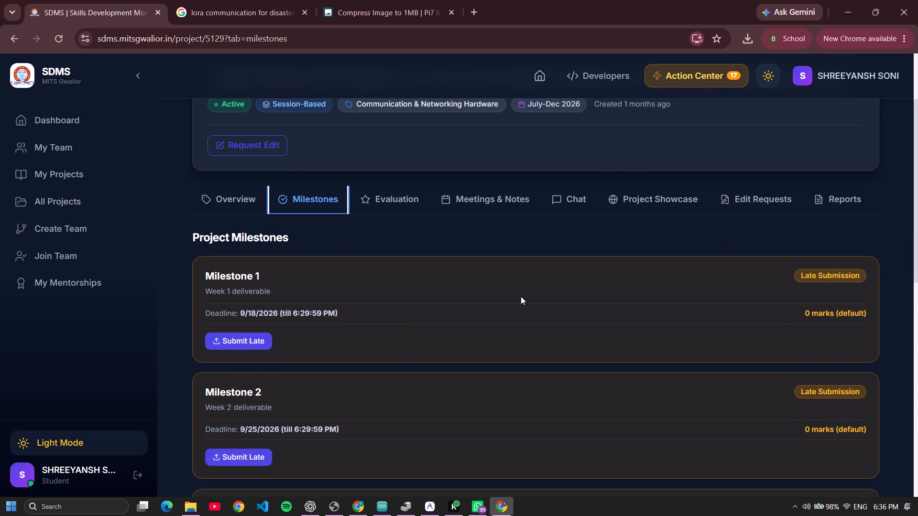
pyautogui.click(222, 283)
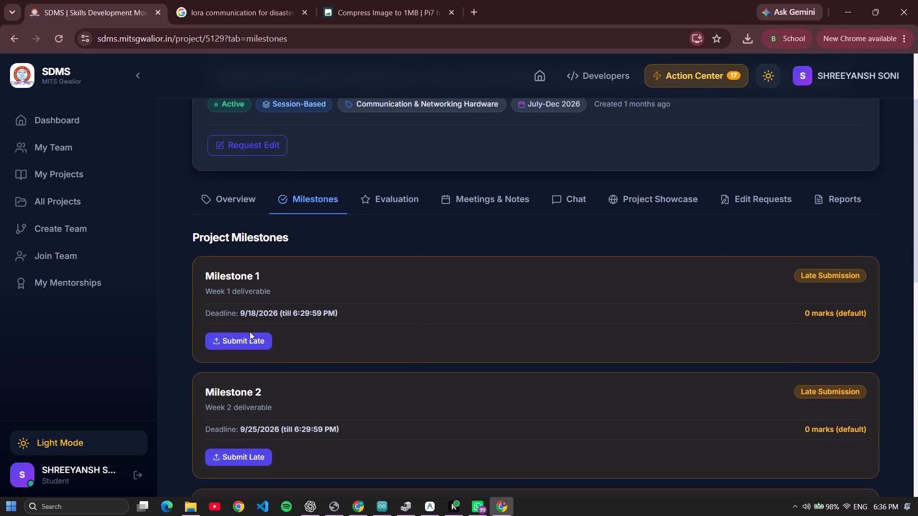
pyautogui.click(247, 333)
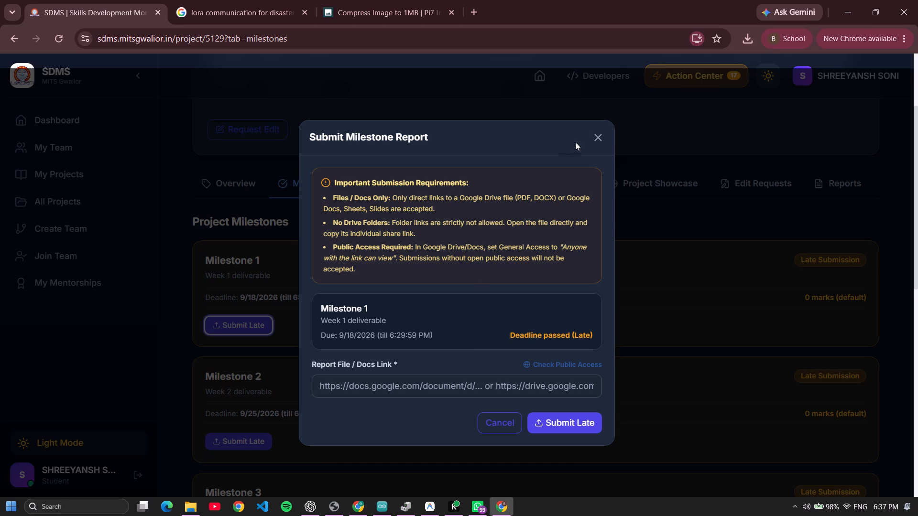
pyautogui.click(593, 141)
# Open the late submission form for Milestone 5, read its requirements, try the Check Public Access option and close the form.
pyautogui.scroll(-1, 439, 348)
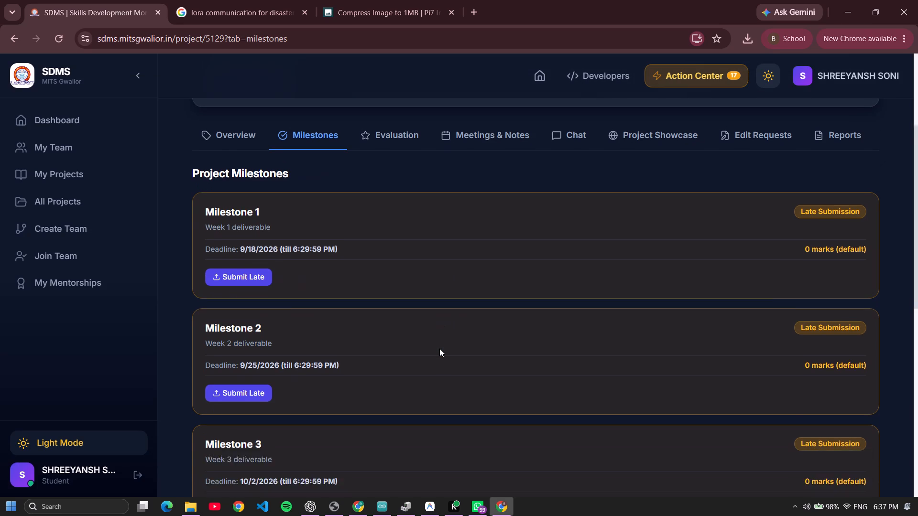
pyautogui.scroll(-4, 439, 348)
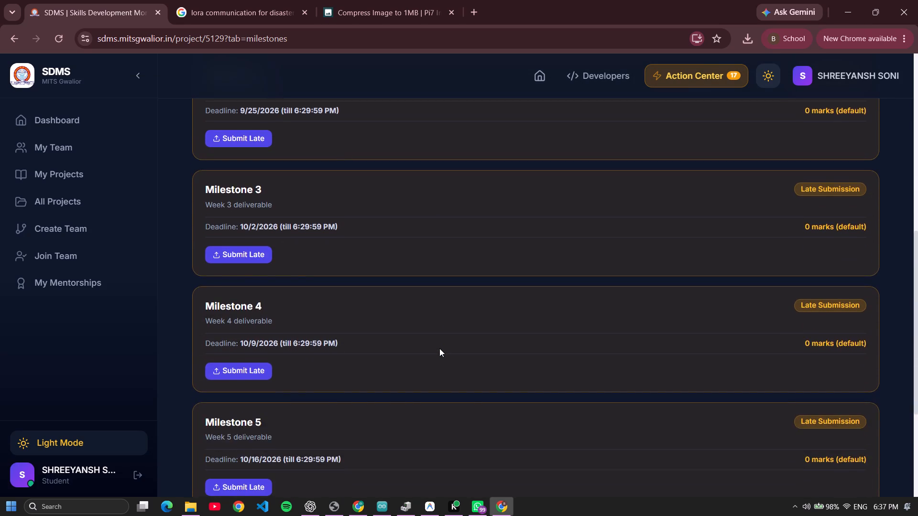
pyautogui.scroll(-2, 439, 348)
pyautogui.click(239, 421)
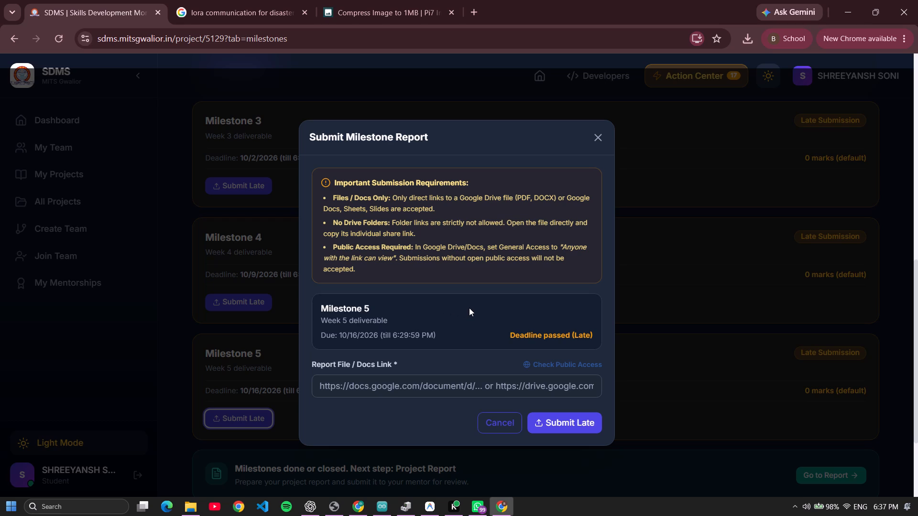
pyautogui.click(532, 366)
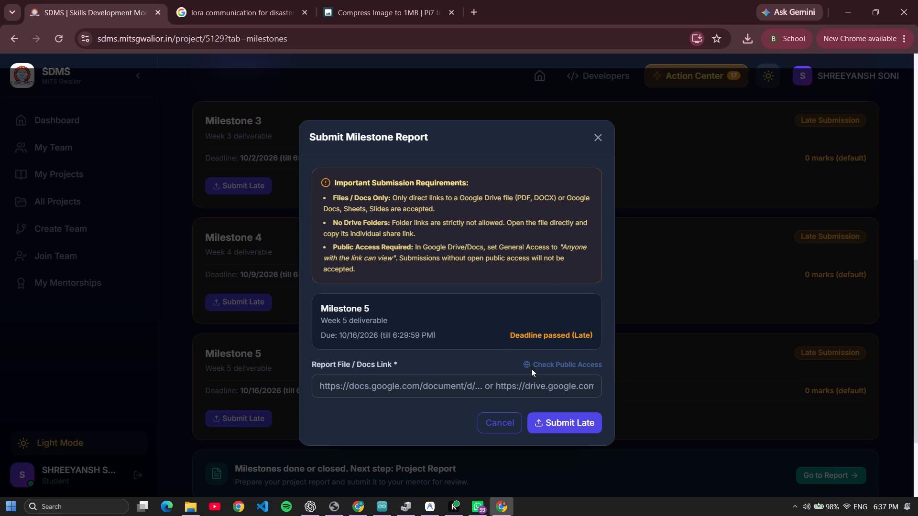
pyautogui.click(531, 369)
pyautogui.click(601, 138)
# Examine the Project Showcase section, including its image gallery and external resource links.
pyautogui.scroll(2, 497, 244)
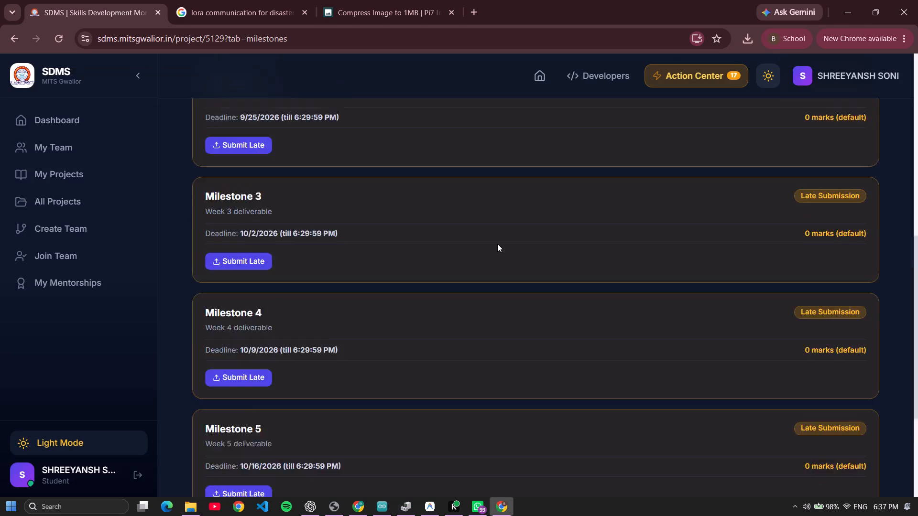
pyautogui.scroll(4, 497, 244)
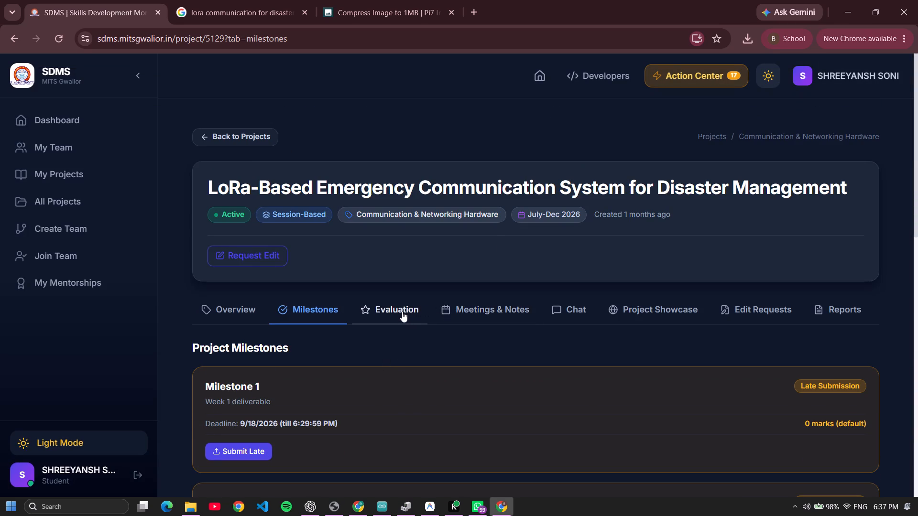
pyautogui.click(642, 309)
pyautogui.scroll(-2, 592, 384)
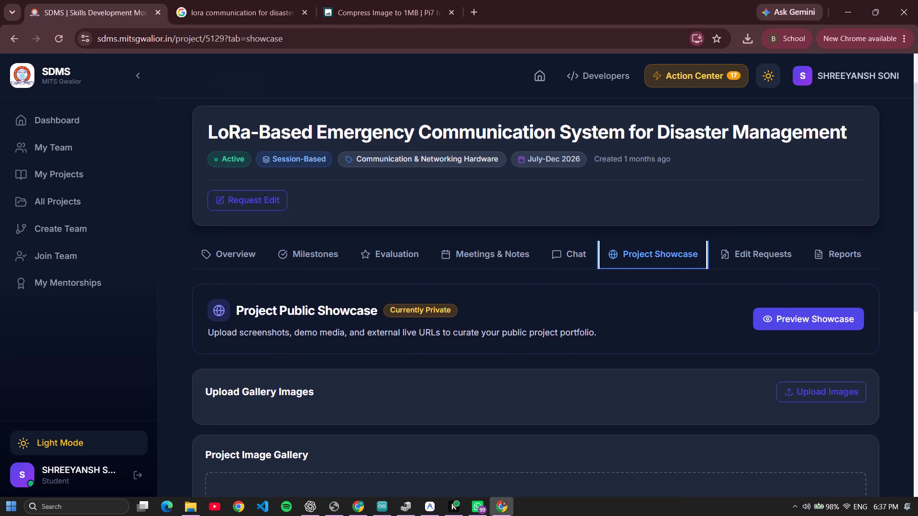
pyautogui.scroll(-3, 592, 384)
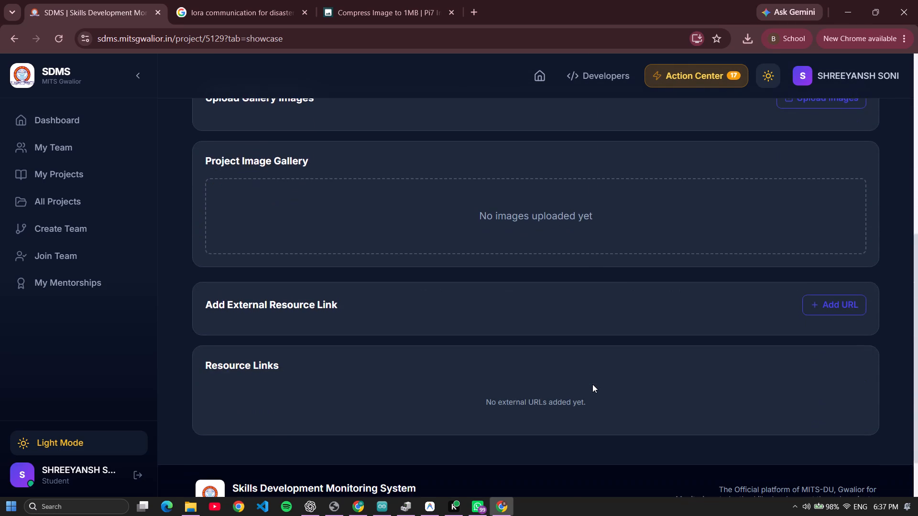
pyautogui.scroll(-1, 592, 384)
# Revisit the project's milestones and look at its Evaluation section.
pyautogui.scroll(5, 591, 387)
pyautogui.click(324, 312)
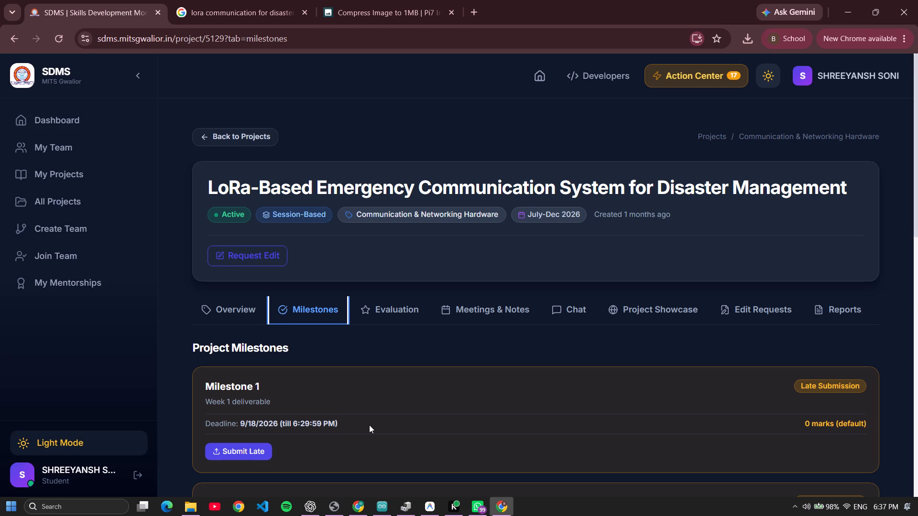
pyautogui.scroll(-1, 369, 425)
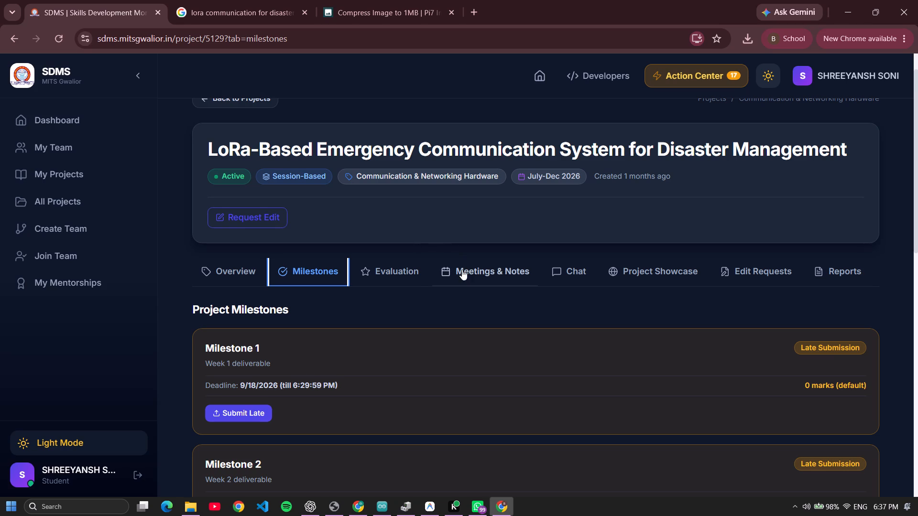
pyautogui.click(404, 281)
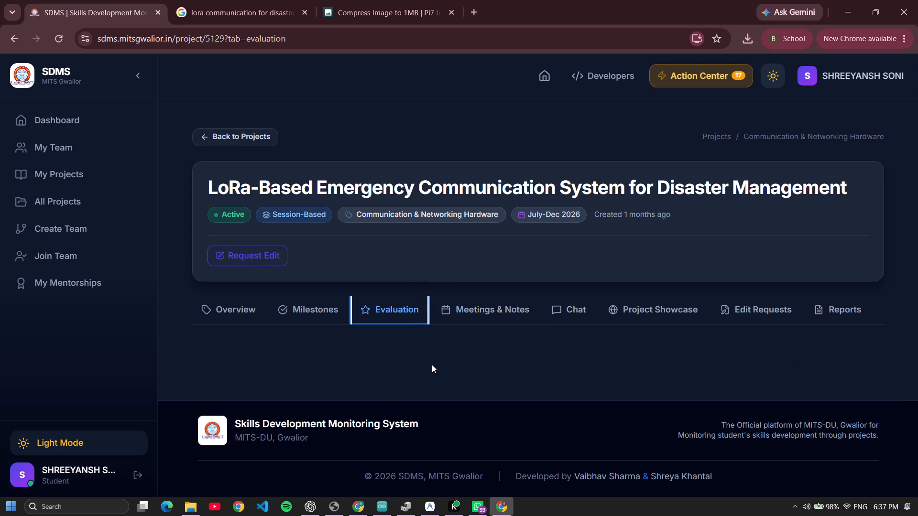
# Go back to the milestones, check Milestone 1's late submission form once more and close it.
pyautogui.click(318, 312)
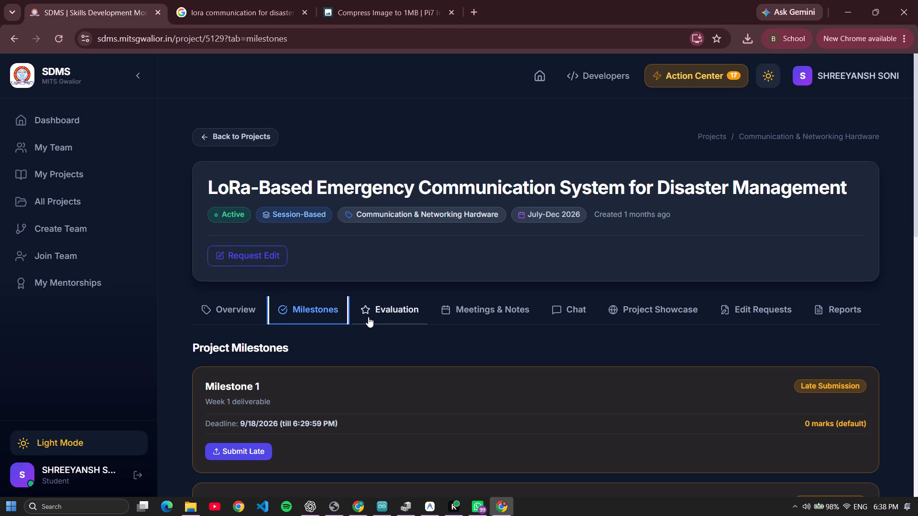
pyautogui.scroll(-1, 418, 435)
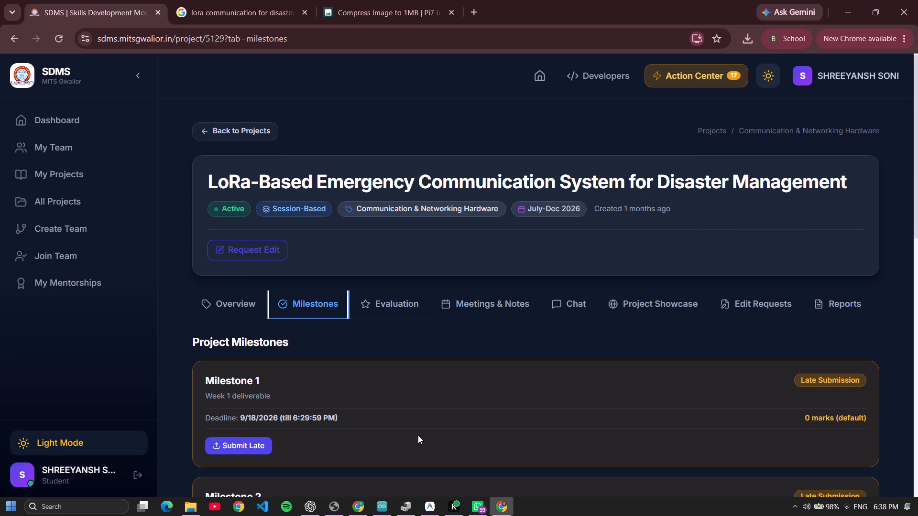
pyautogui.scroll(-2, 418, 435)
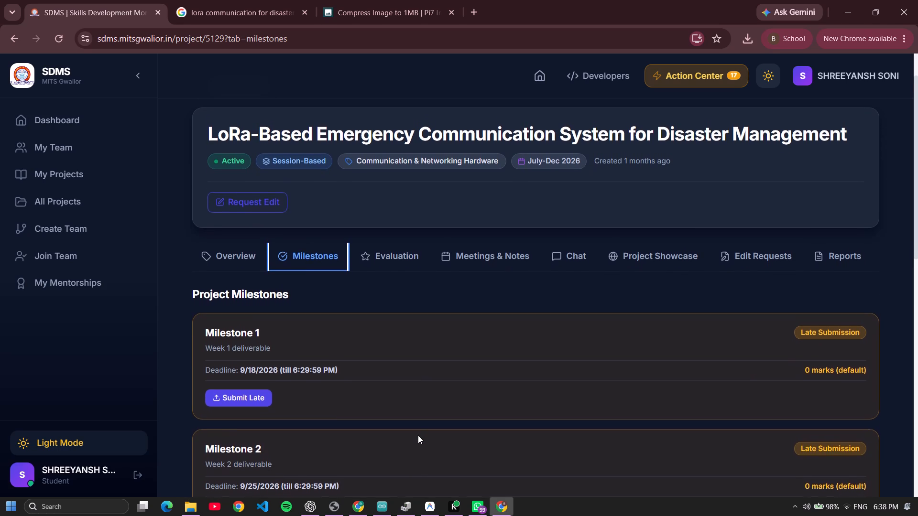
pyautogui.scroll(-1, 418, 435)
pyautogui.click(258, 377)
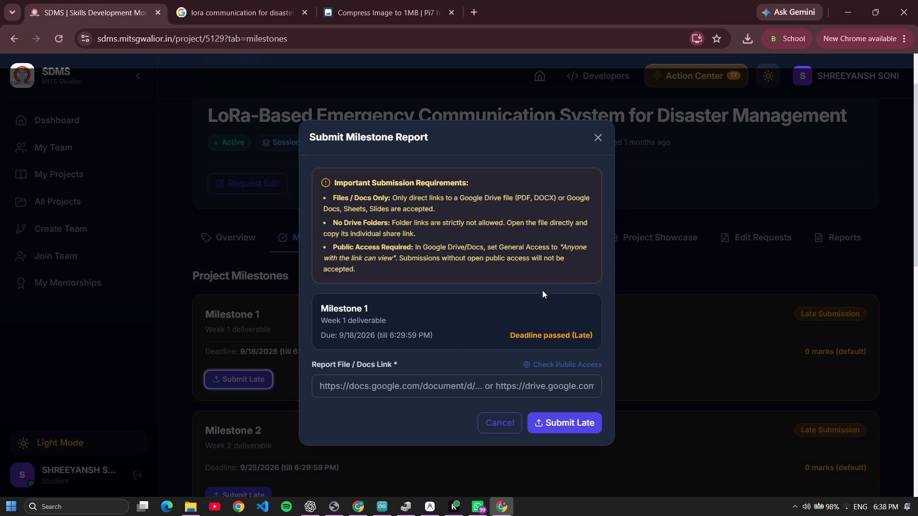
pyautogui.click(601, 138)
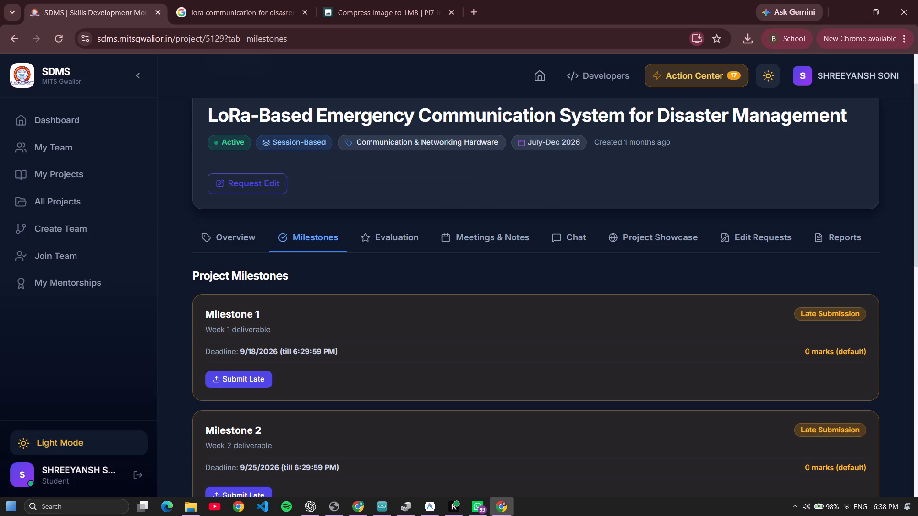
# Review all five milestones with their weekly deliverables and deadlines.
pyautogui.scroll(-1, 560, 301)
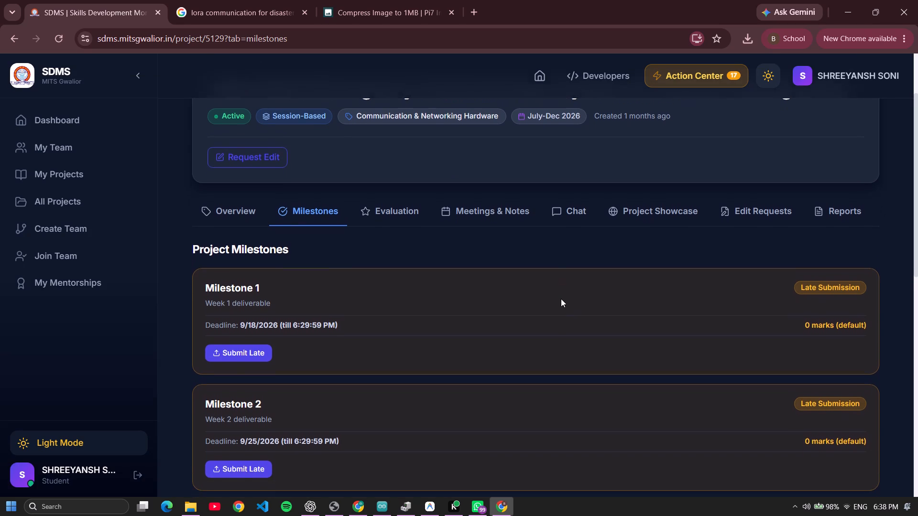
pyautogui.scroll(-5, 561, 299)
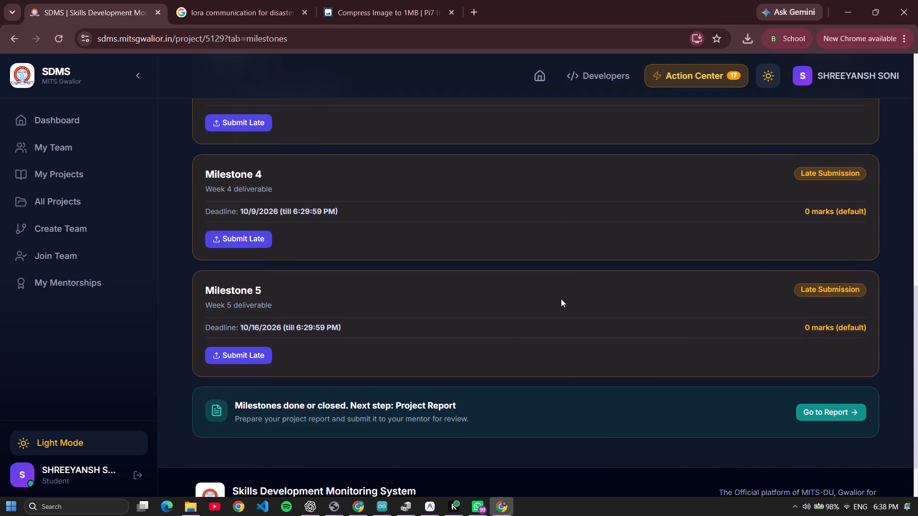
pyautogui.scroll(1, 561, 299)
pyautogui.scroll(-1, 561, 299)
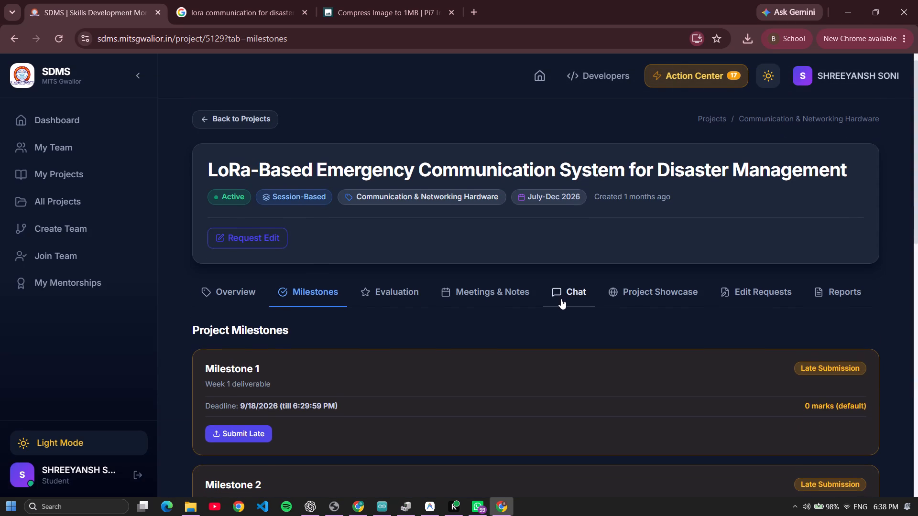
pyautogui.scroll(-3, 561, 299)
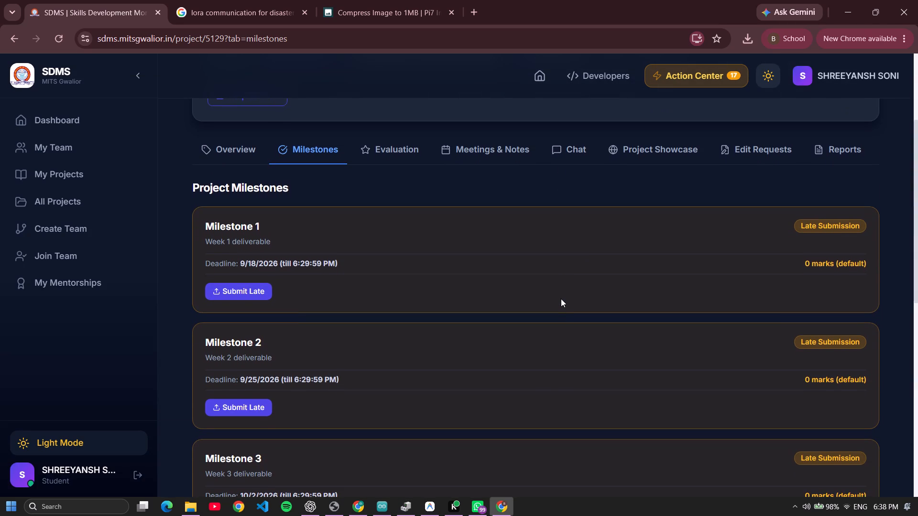
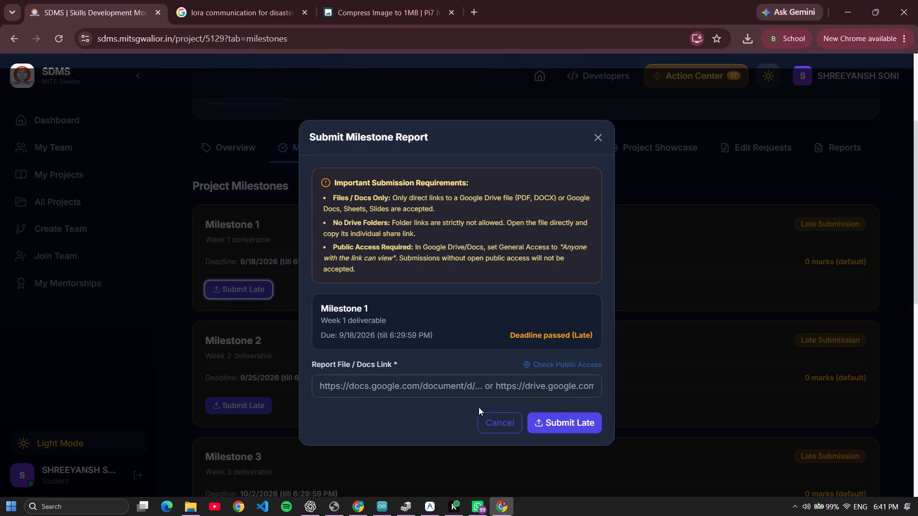
# Search Google for Google Drive in a new tab and open Drive from its sign-in result.
pyautogui.click(476, 15)
pyautogui.click(350, 233)
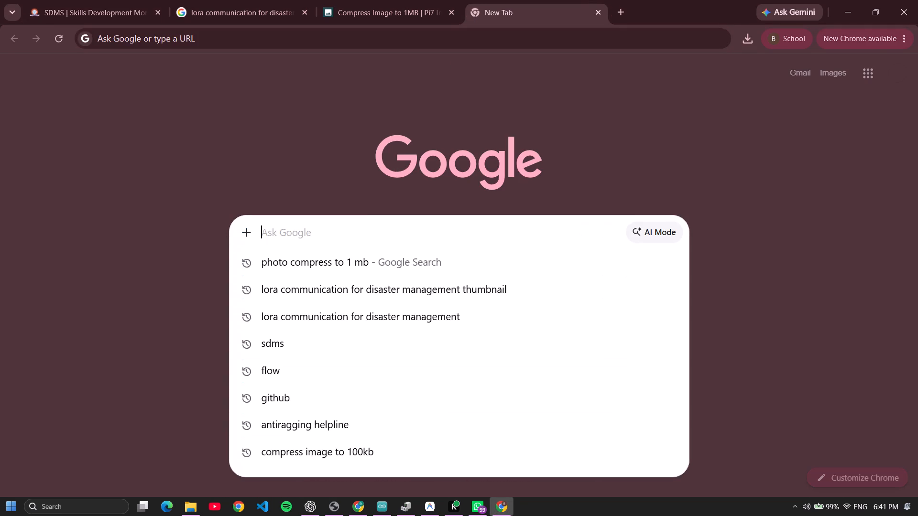
pyautogui.write('google dr')
pyautogui.click(303, 258)
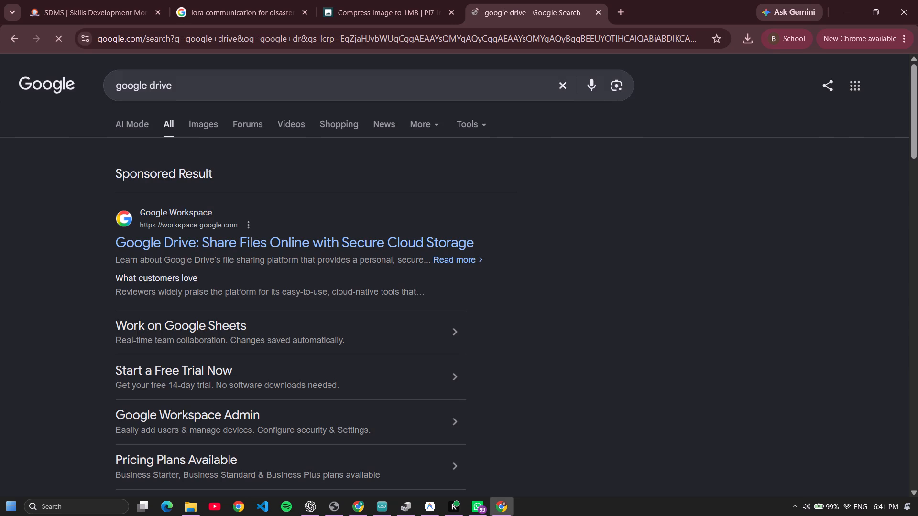
pyautogui.scroll(-2, 307, 343)
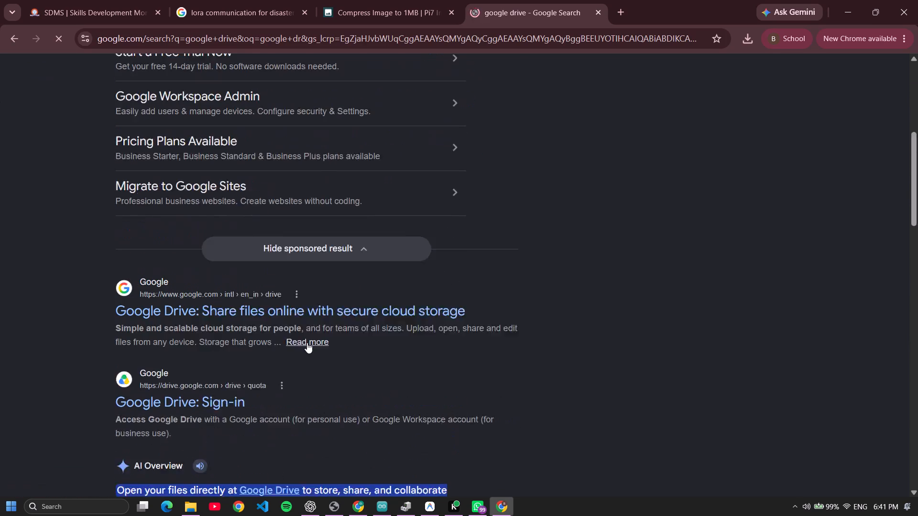
pyautogui.scroll(-3, 307, 343)
pyautogui.click(206, 316)
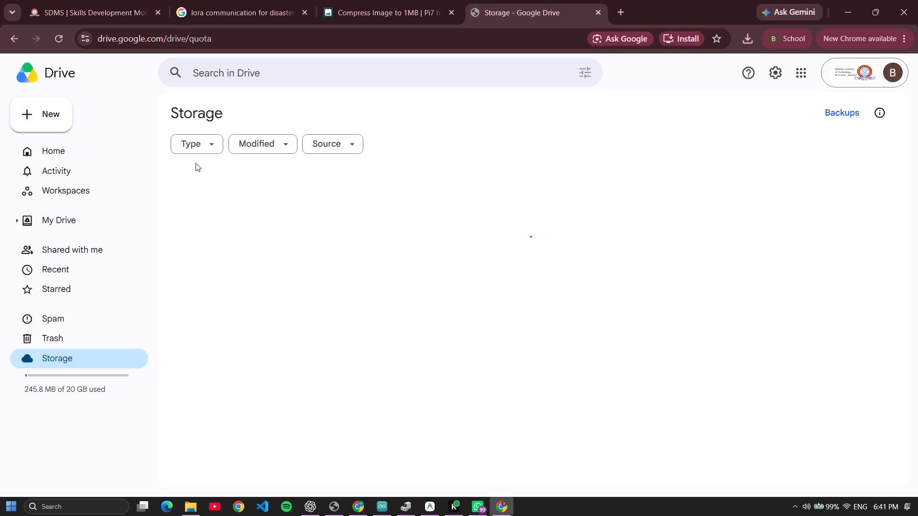
# Return to SDMS, recheck Milestone 1's submission requirements and close the form.
pyautogui.click(41, 117)
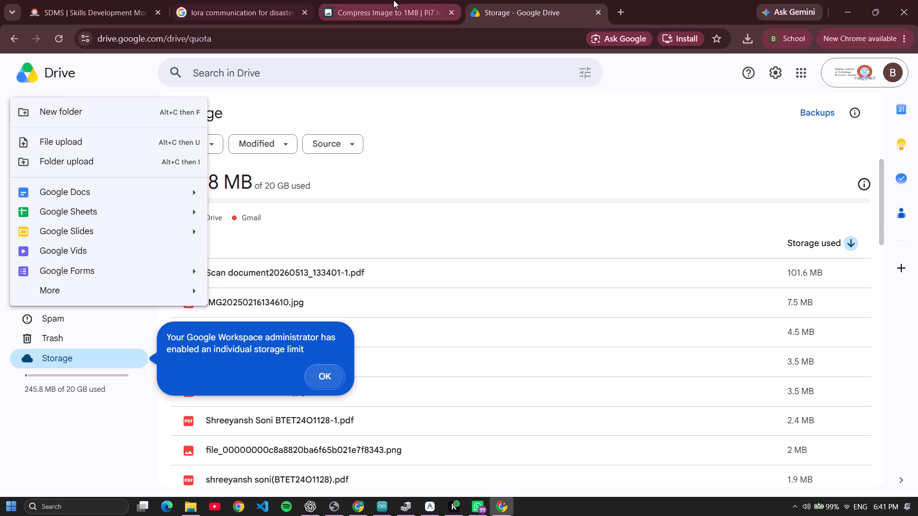
pyautogui.click(100, 12)
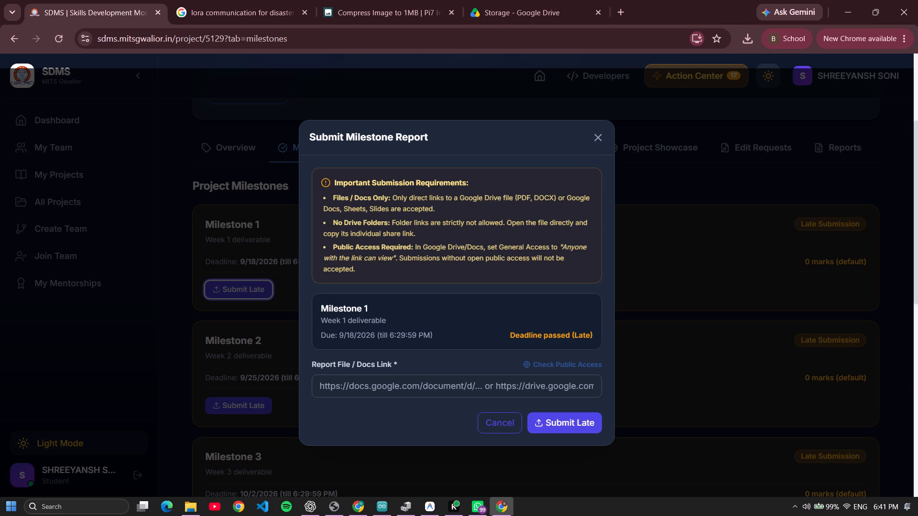
pyautogui.click(592, 139)
# Upload Milestone_1_Research_Project_Planning.pdf from the Downloads folder to Google Drive.
pyautogui.click(504, 1)
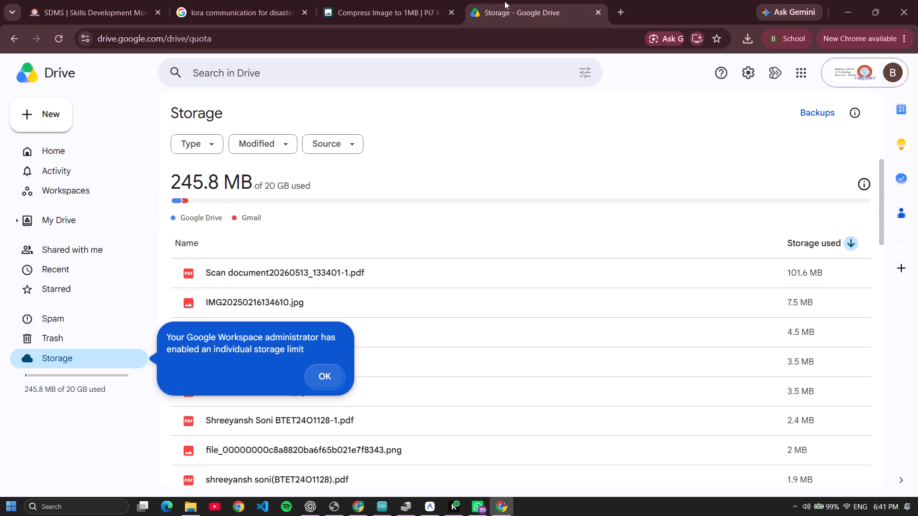
pyautogui.click(33, 111)
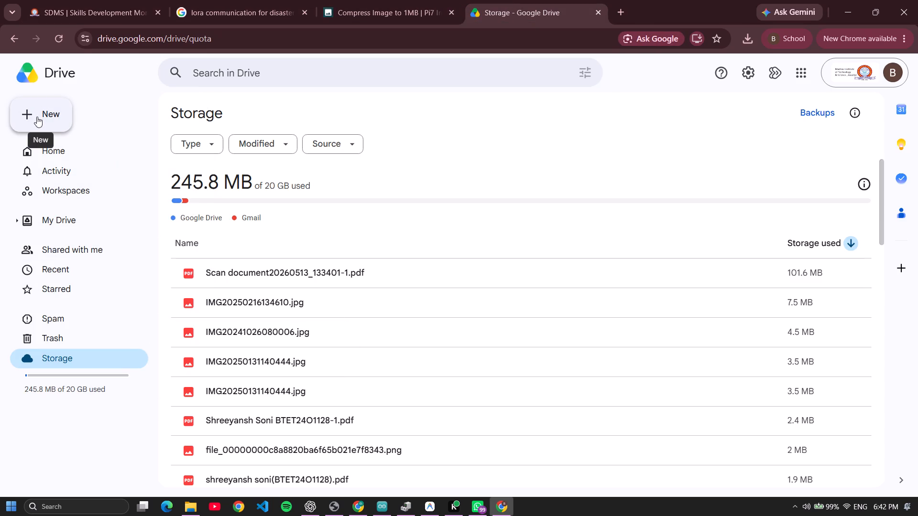
pyautogui.click(46, 116)
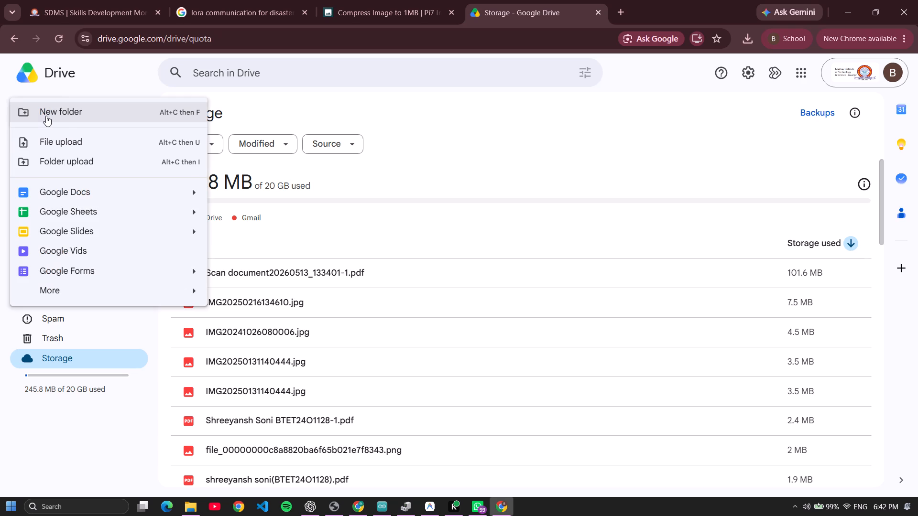
pyautogui.click(75, 146)
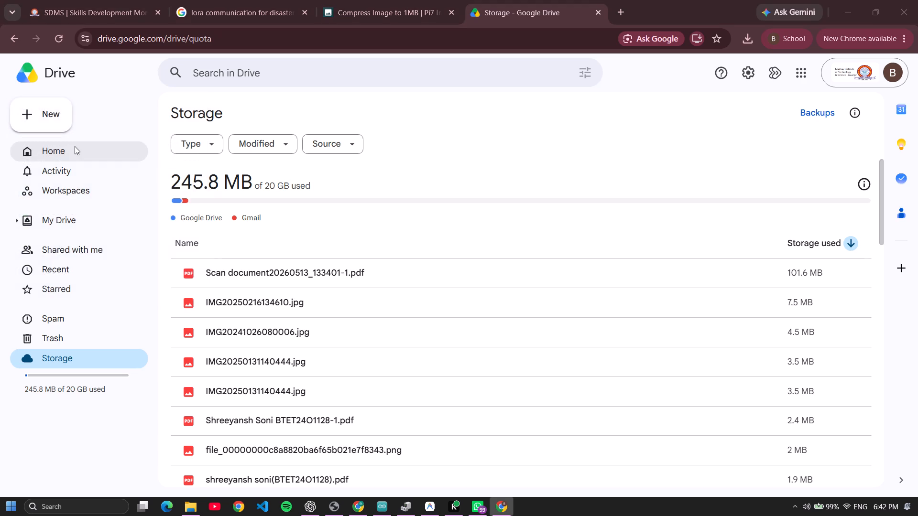
pyautogui.click(170, 95)
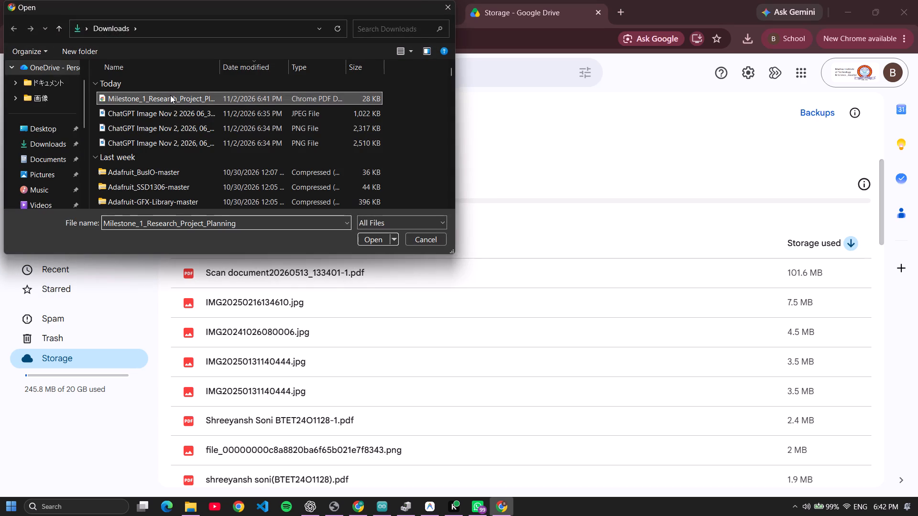
pyautogui.click(369, 239)
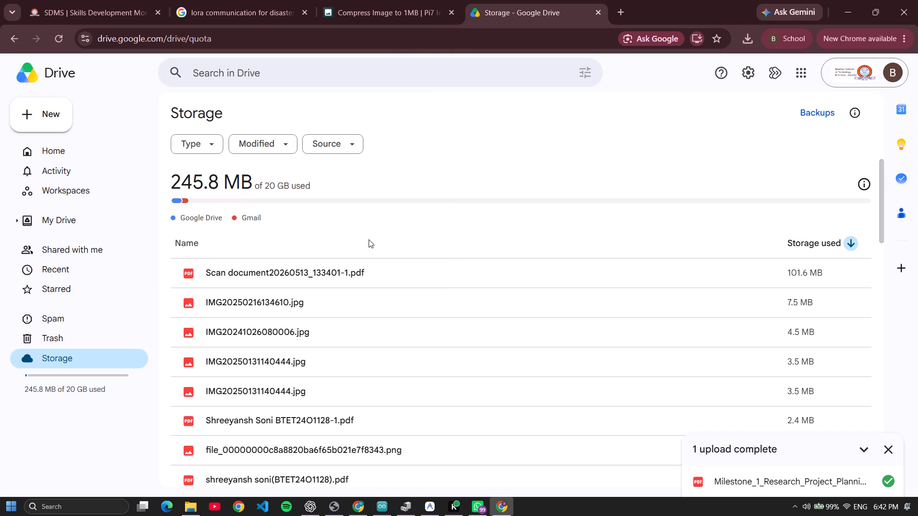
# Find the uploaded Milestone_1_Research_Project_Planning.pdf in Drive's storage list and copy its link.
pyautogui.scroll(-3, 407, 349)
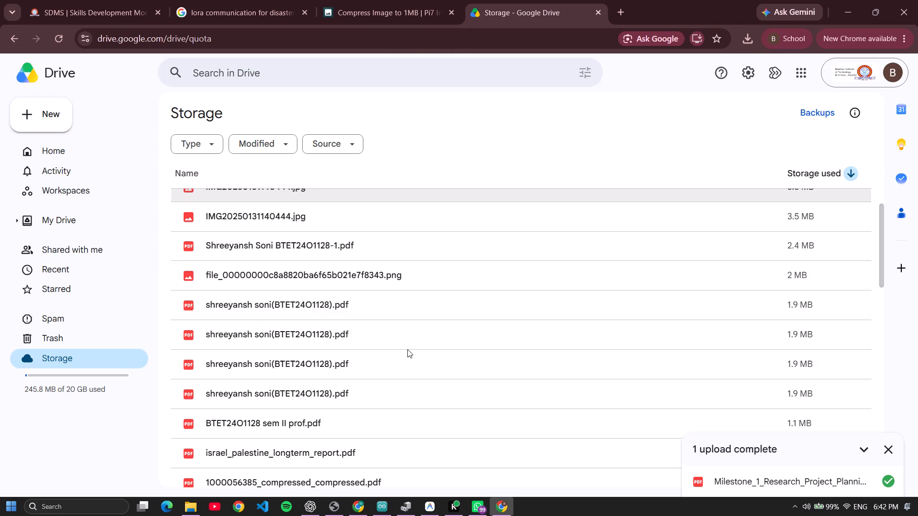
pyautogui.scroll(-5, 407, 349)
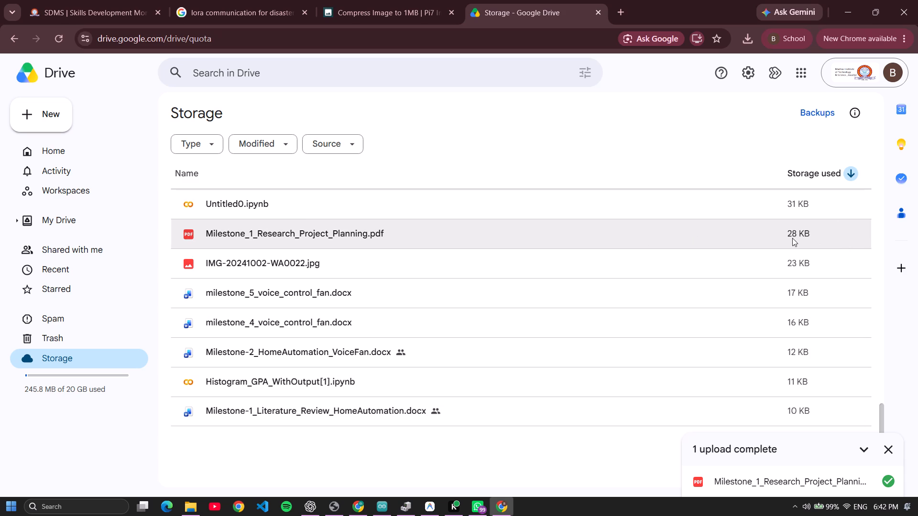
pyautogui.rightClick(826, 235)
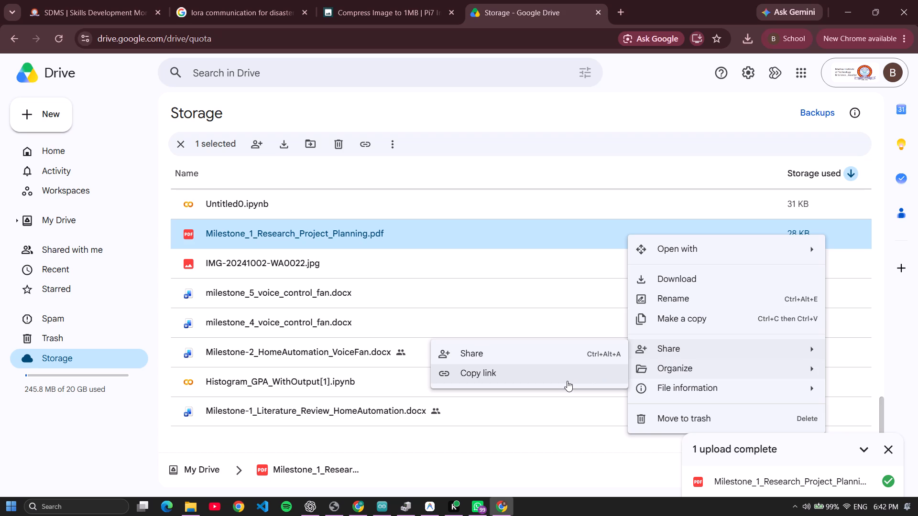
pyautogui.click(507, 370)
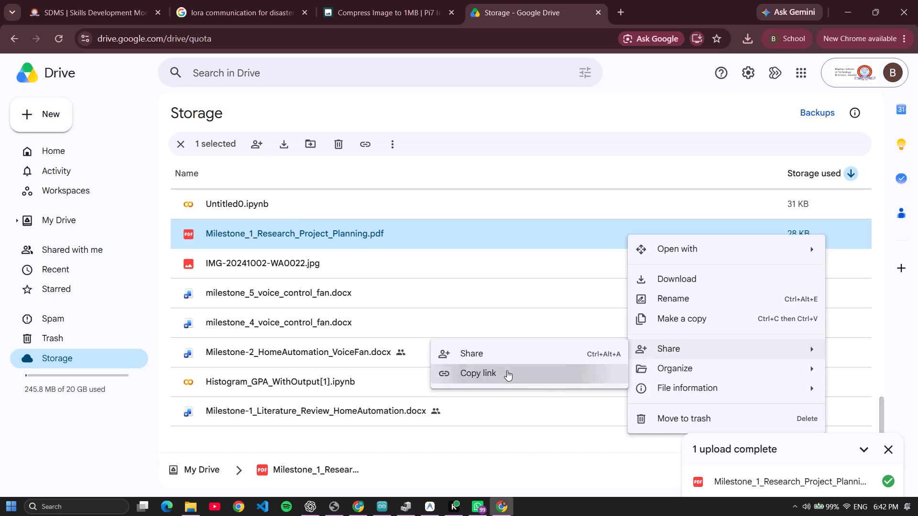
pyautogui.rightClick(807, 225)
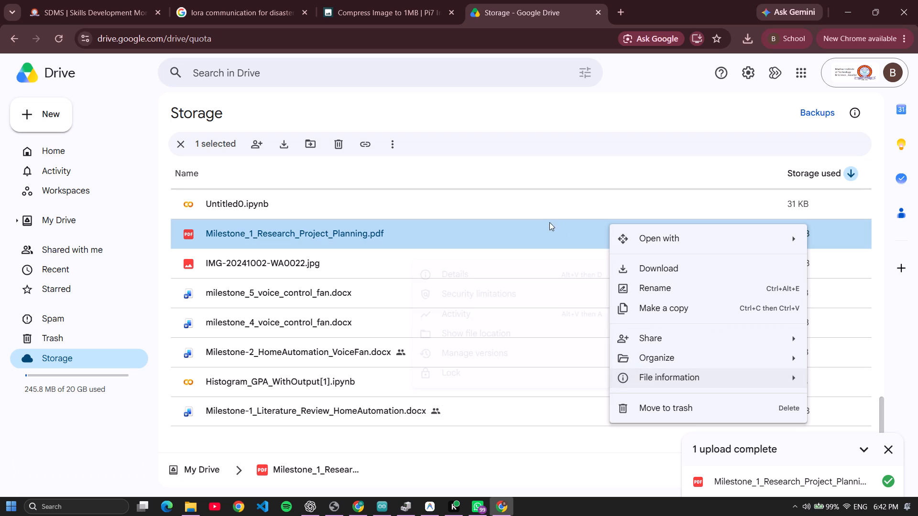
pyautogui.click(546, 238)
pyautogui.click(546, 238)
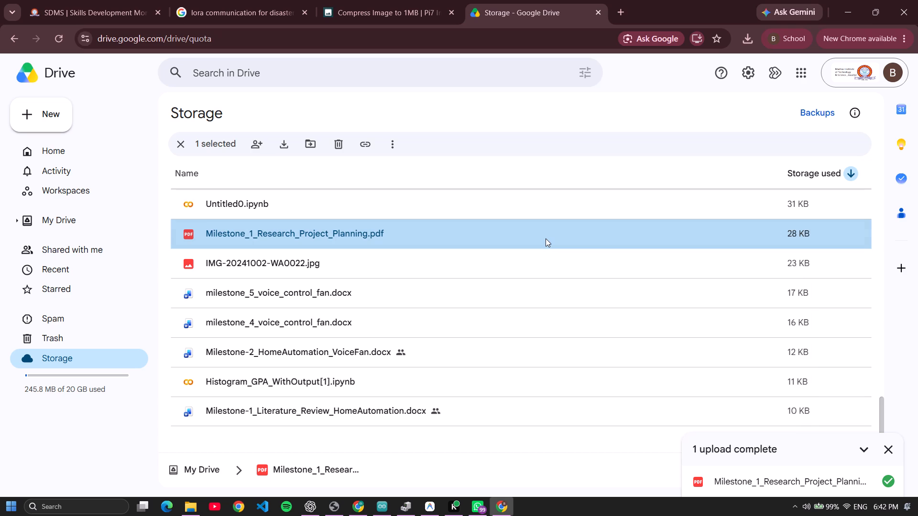
# Open Milestone_1_Research_Project_Planning.pdf, look through it, set its general access to "Anyone with the link" and copy the sharing link.
pyautogui.doubleClick(643, 238)
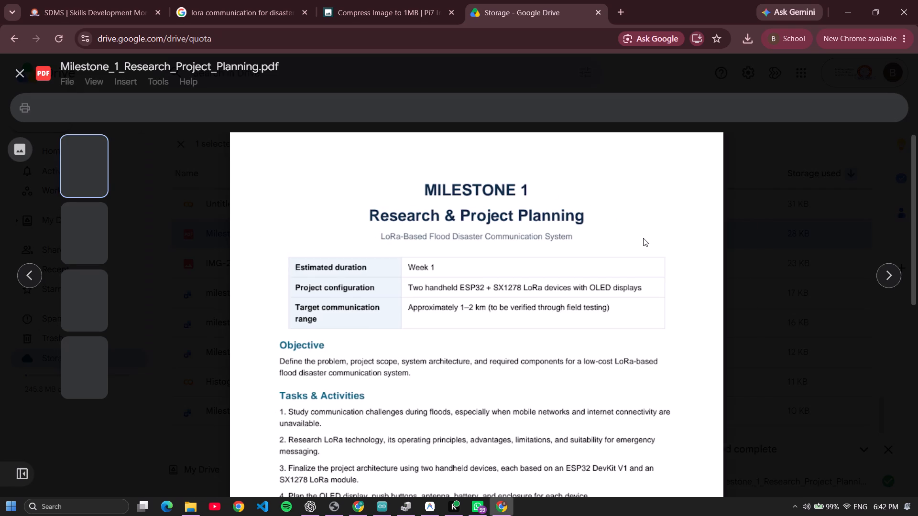
pyautogui.scroll(-1, 481, 340)
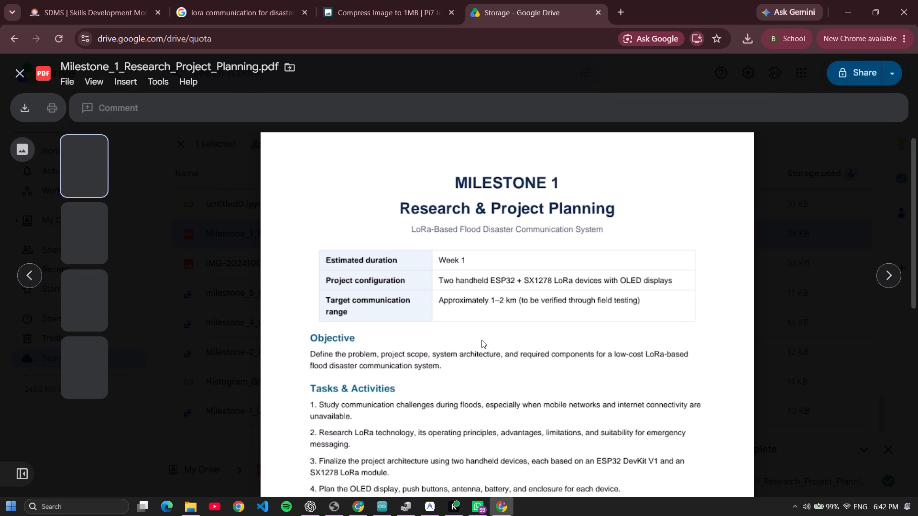
pyautogui.scroll(-10, 481, 340)
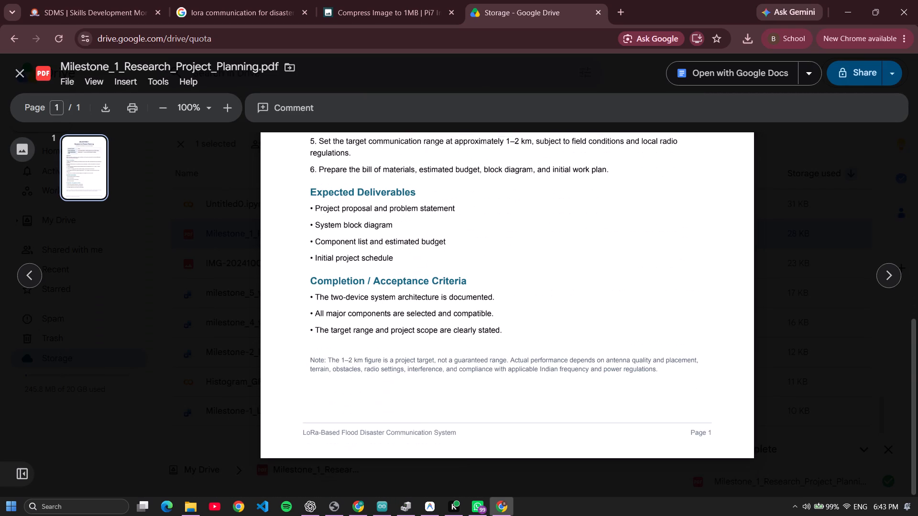
pyautogui.click(848, 71)
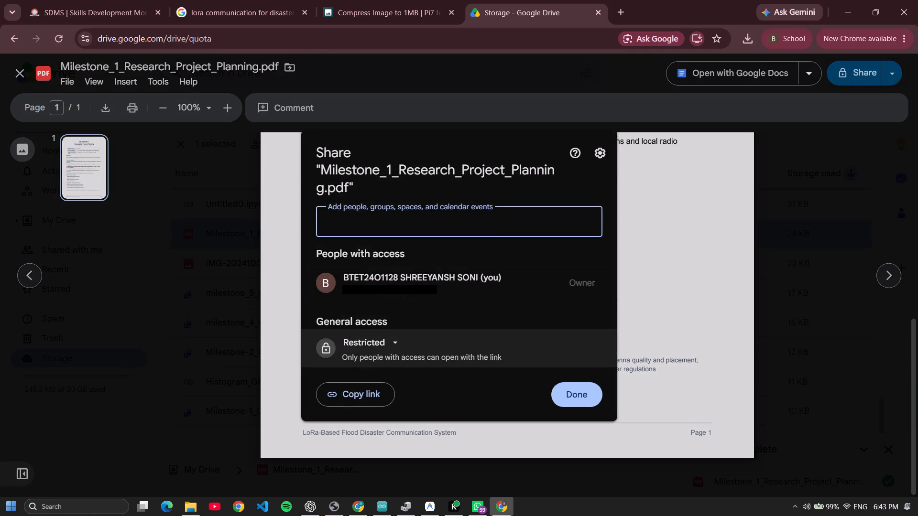
pyautogui.click(382, 352)
pyautogui.click(389, 341)
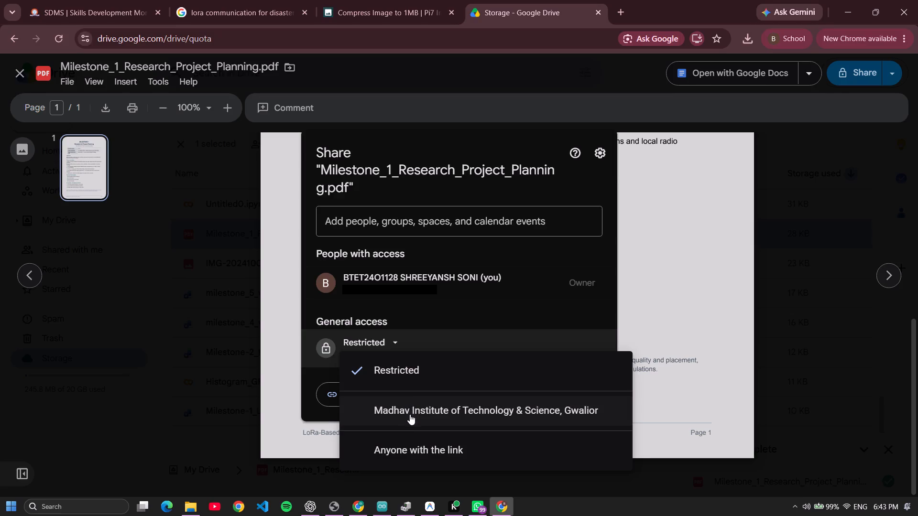
pyautogui.click(412, 446)
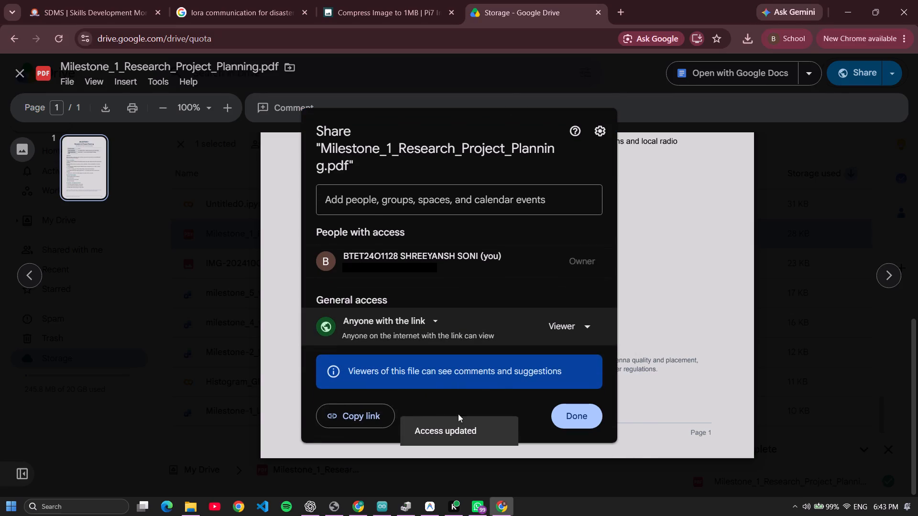
pyautogui.click(350, 415)
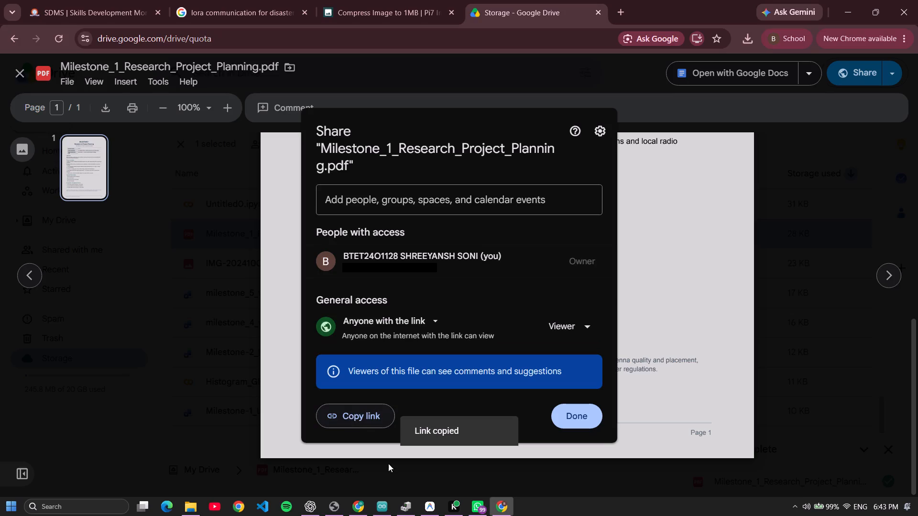
# Submit the copied Drive link as Milestone 1's late report in SDMS.
pyautogui.click(60, 0)
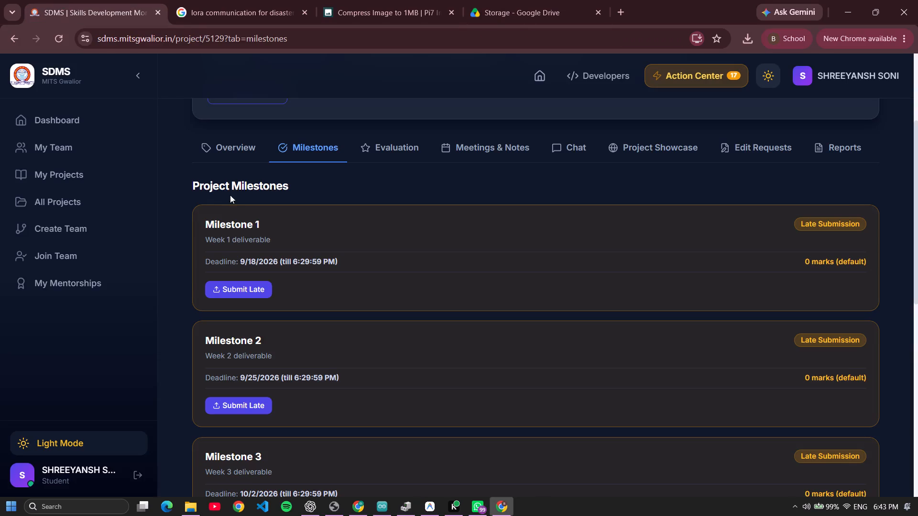
pyautogui.click(244, 285)
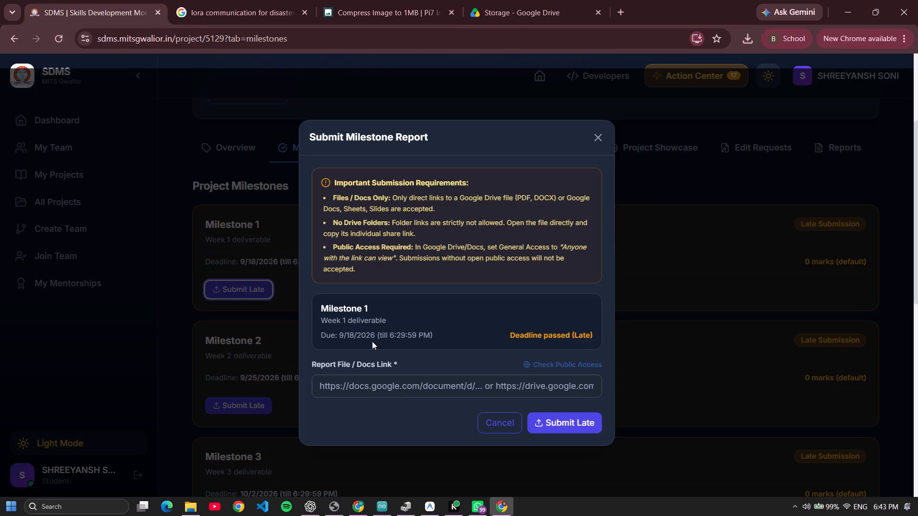
pyautogui.click(396, 391)
pyautogui.hotkey('ctrl', 'v')
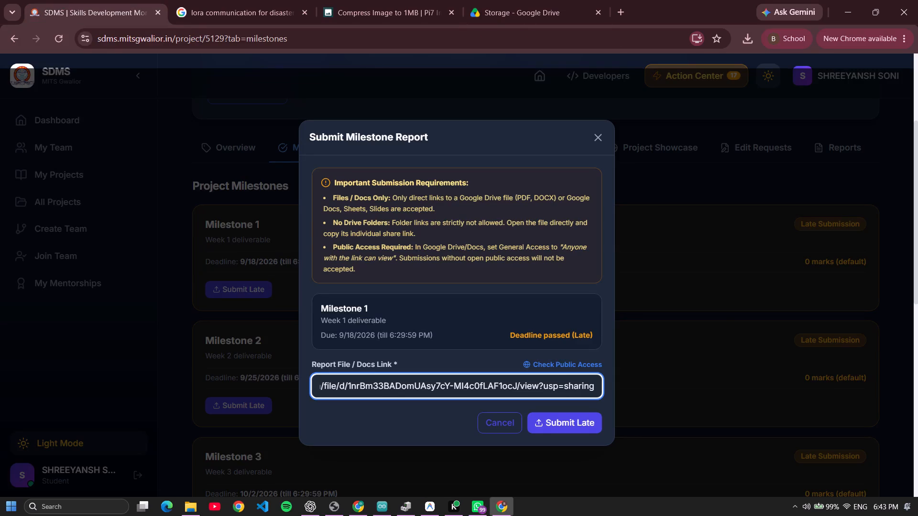
pyautogui.press('Return')
pyautogui.click(560, 424)
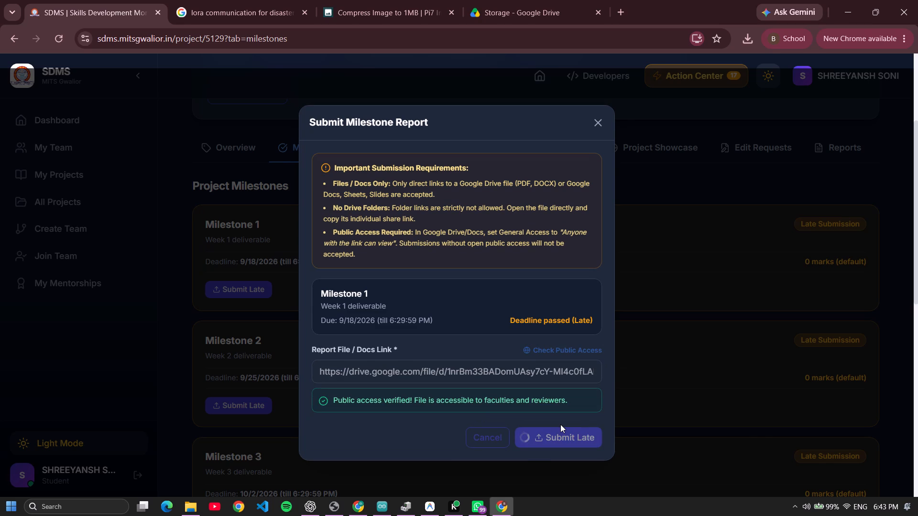
pyautogui.scroll(-1, 463, 429)
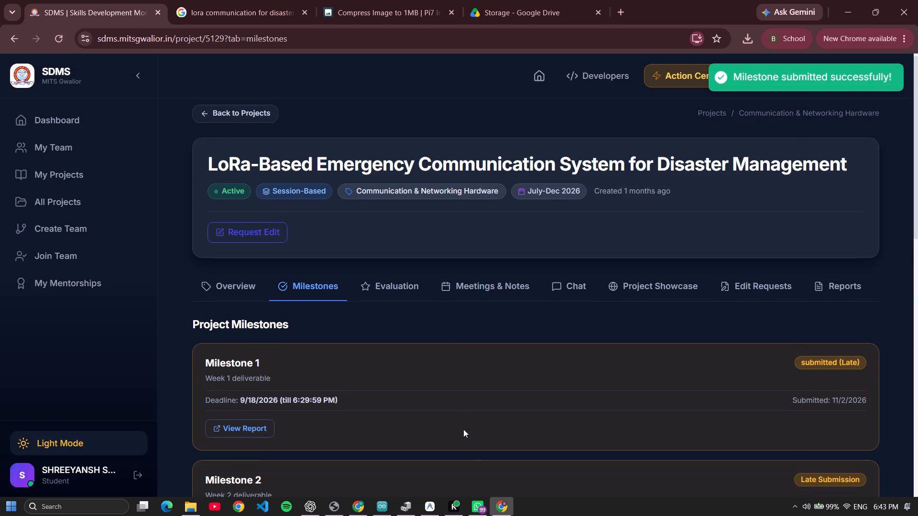
pyautogui.scroll(-3, 463, 429)
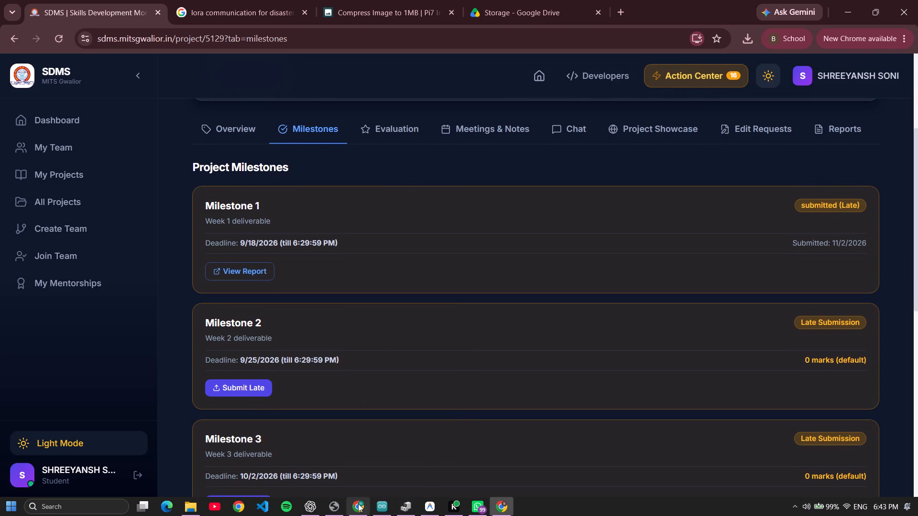
pyautogui.click(310, 505)
pyautogui.scroll(-1, 470, 395)
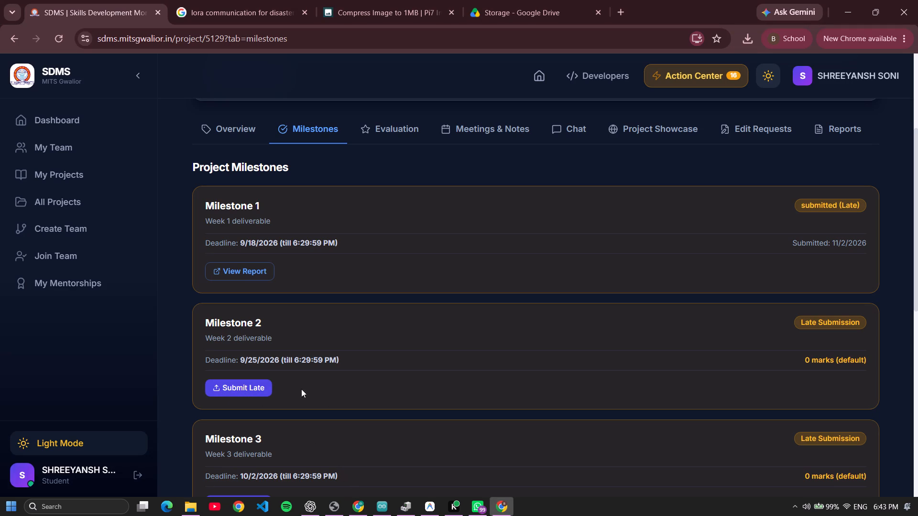
pyautogui.click(496, 0)
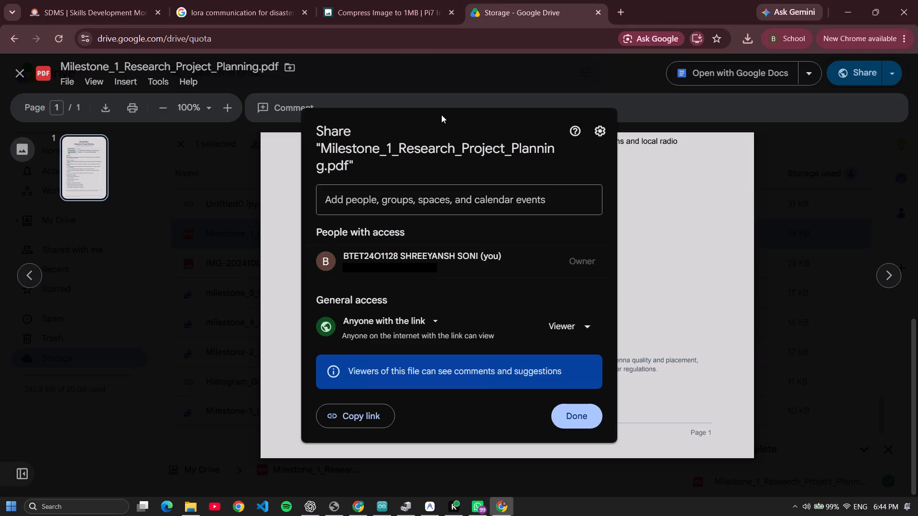
pyautogui.click(249, 235)
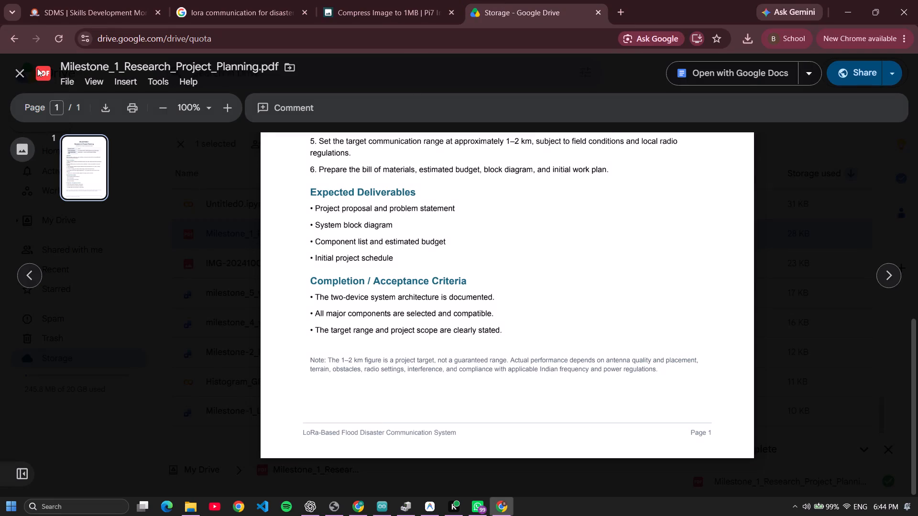
pyautogui.click(24, 74)
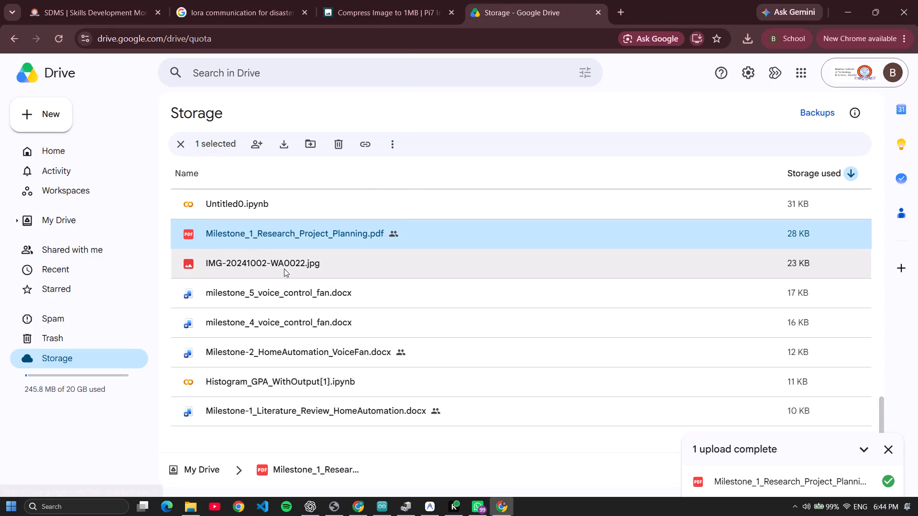
pyautogui.click(48, 107)
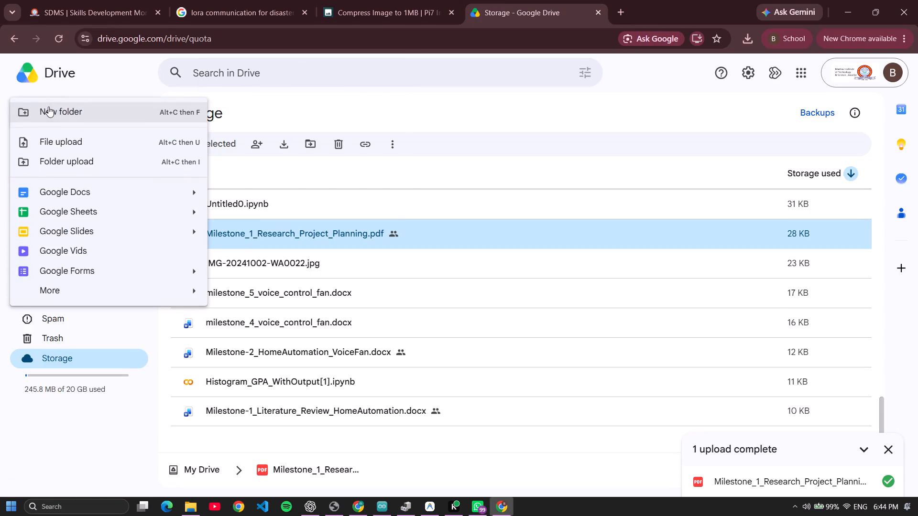
pyautogui.click(76, 145)
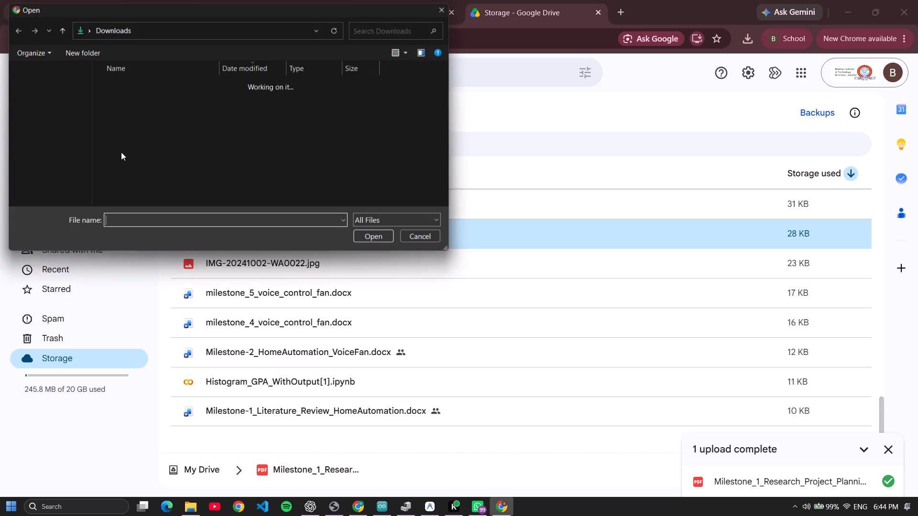
pyautogui.click(177, 100)
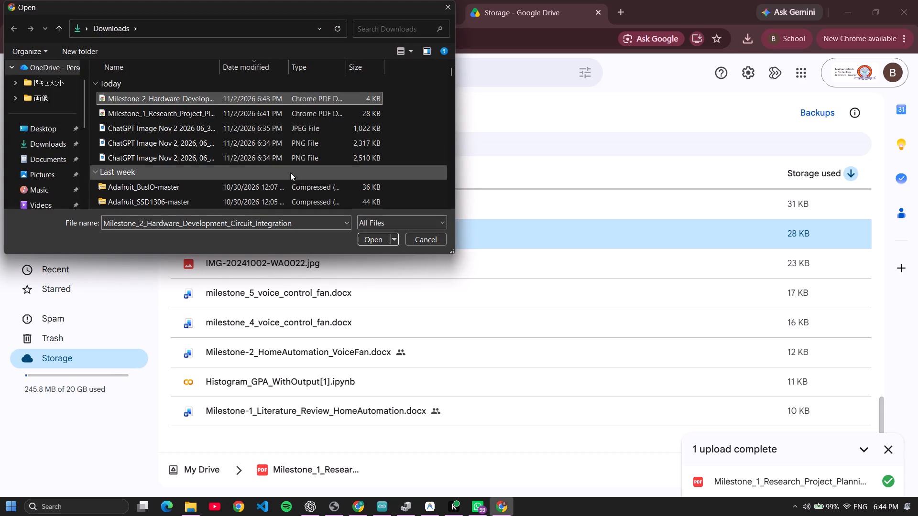
pyautogui.click(371, 241)
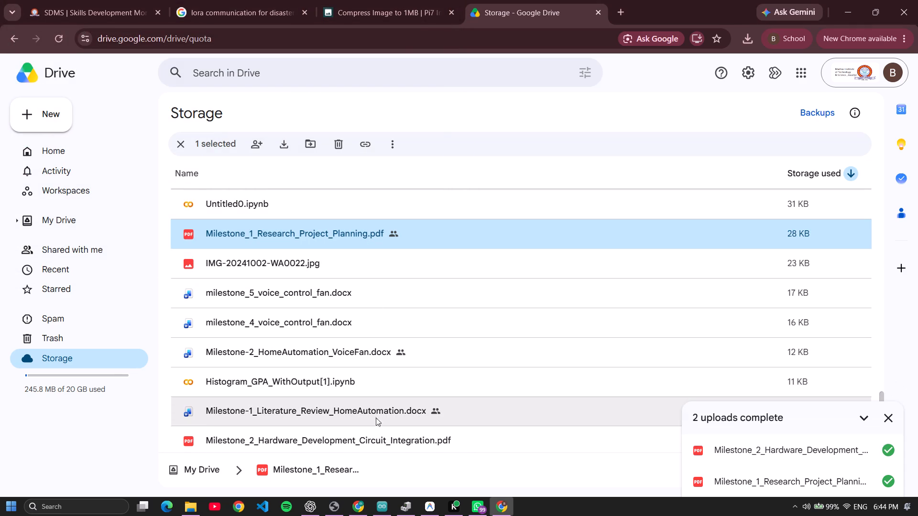
# Open Milestone_2_Hardware_Development_Circuit_Integration.pdf in Drive, set its general access to "Anyone with the link" and copy the sharing link.
pyautogui.doubleClick(376, 439)
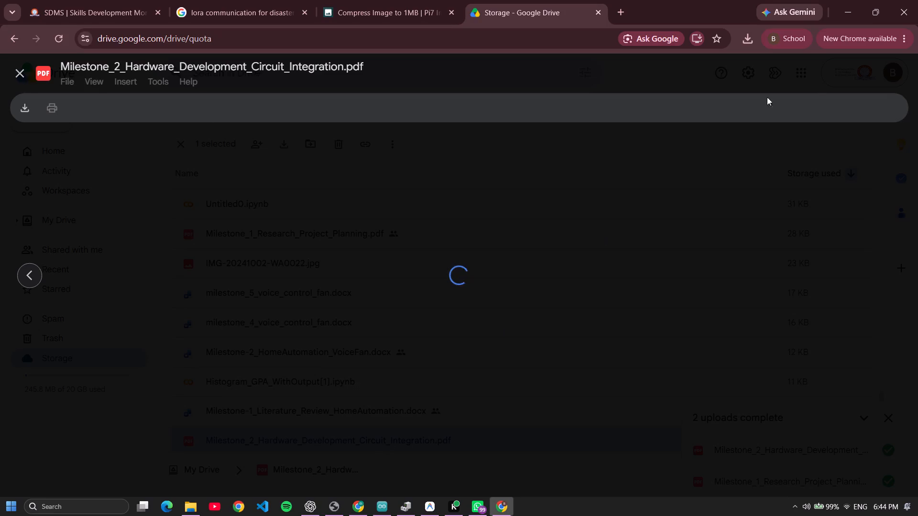
pyautogui.click(845, 71)
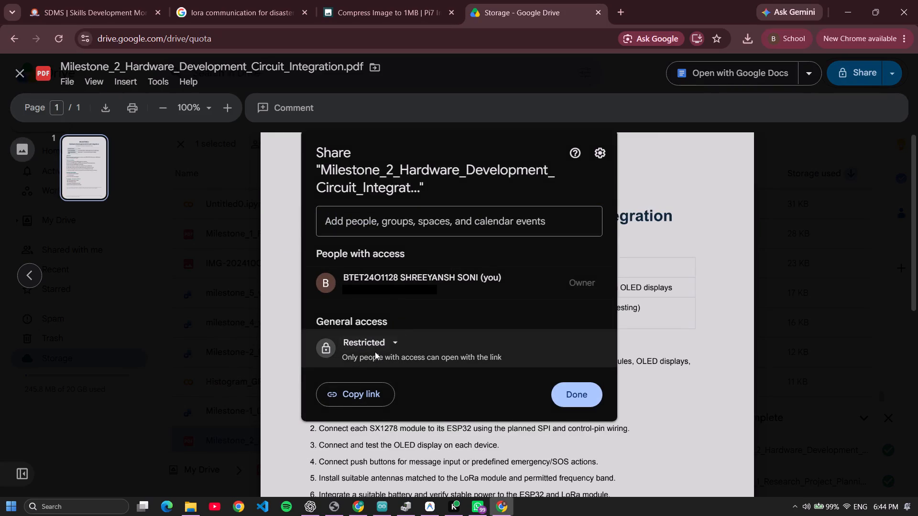
pyautogui.click(385, 344)
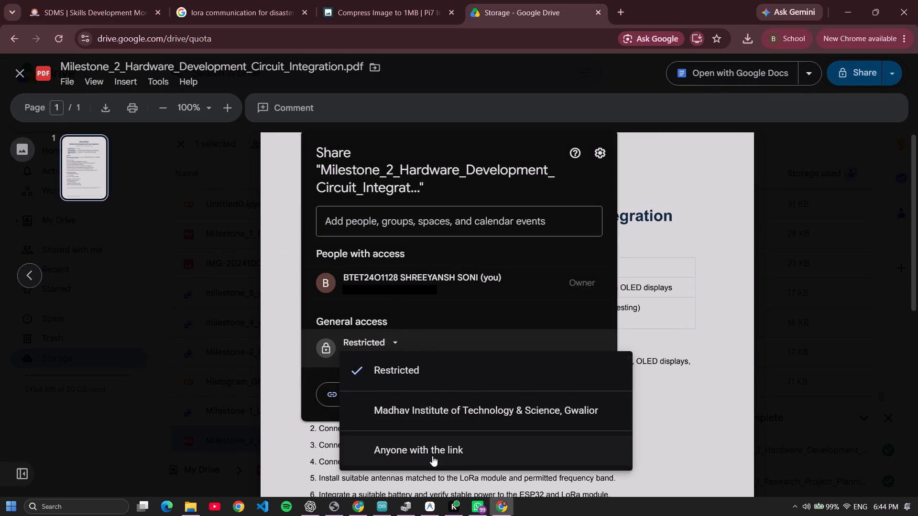
pyautogui.click(432, 456)
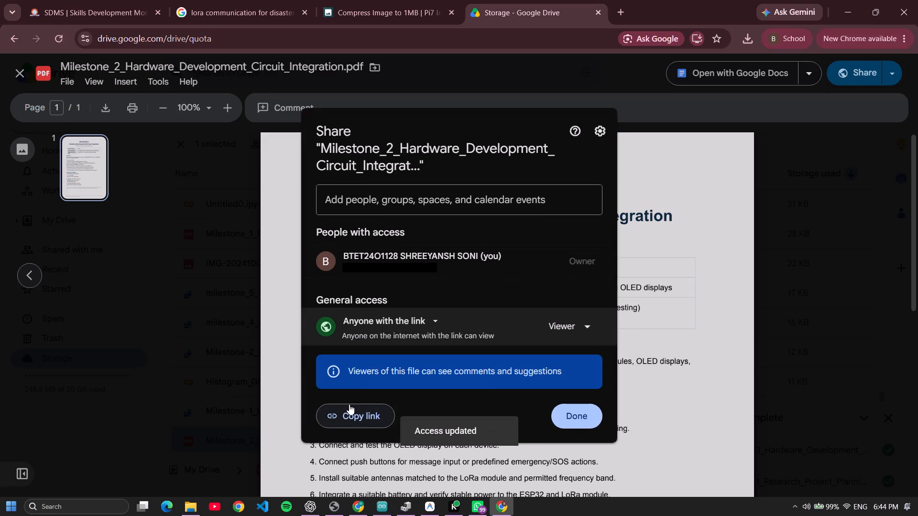
pyautogui.click(365, 415)
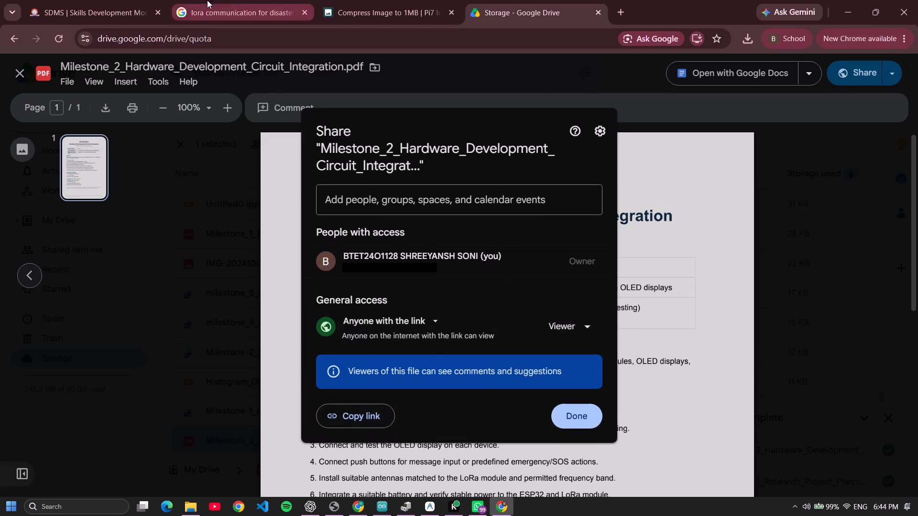
# Submit the copied Drive link as Milestone 2's late report in SDMS.
pyautogui.click(122, 0)
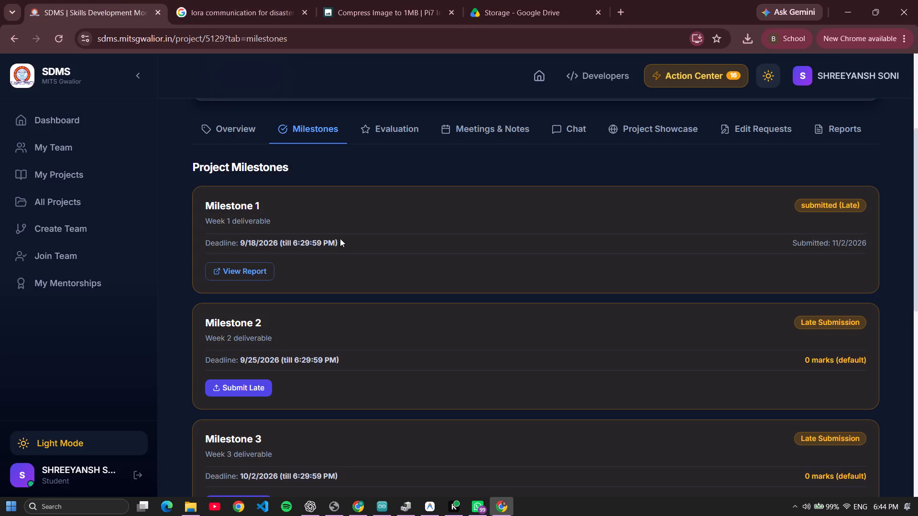
pyautogui.click(240, 385)
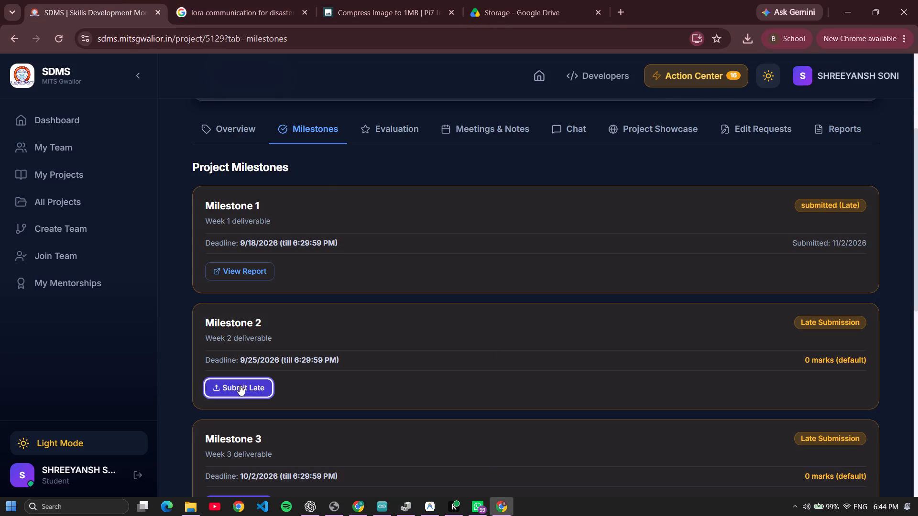
pyautogui.click(366, 387)
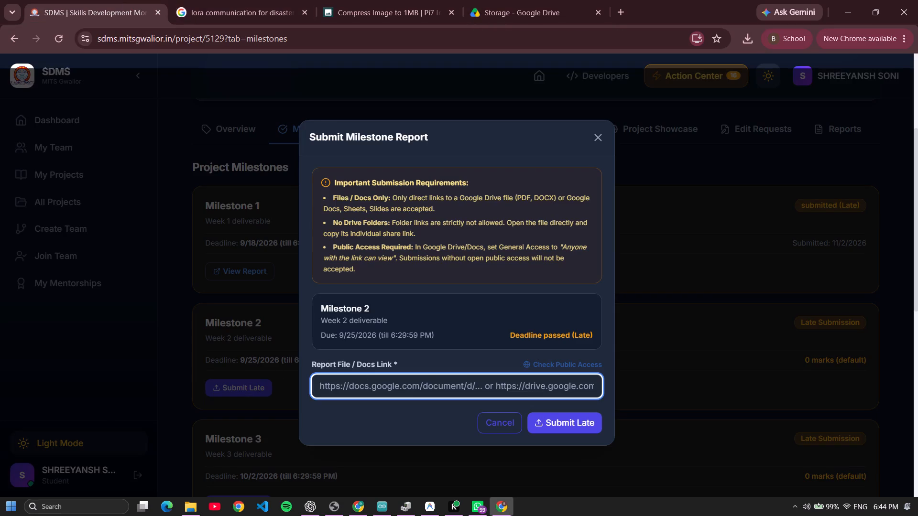
pyautogui.hotkey('ctrl', 'v')
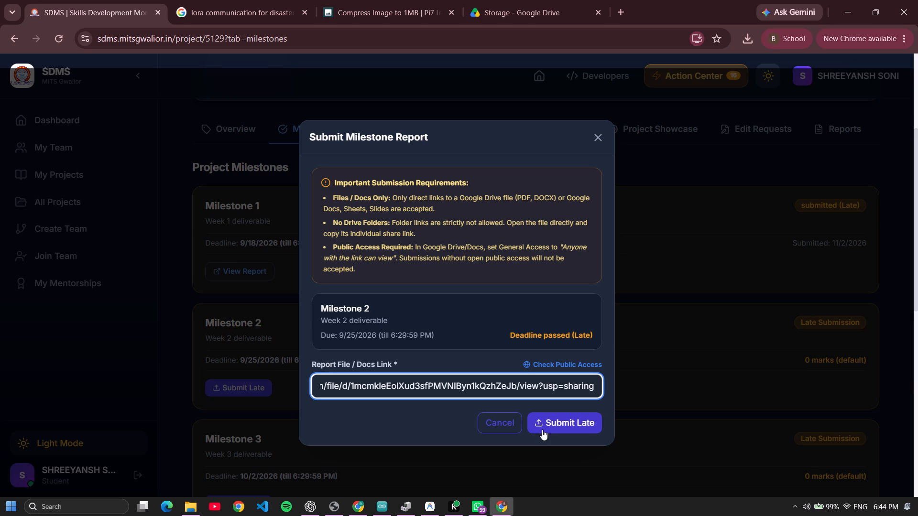
pyautogui.click(542, 430)
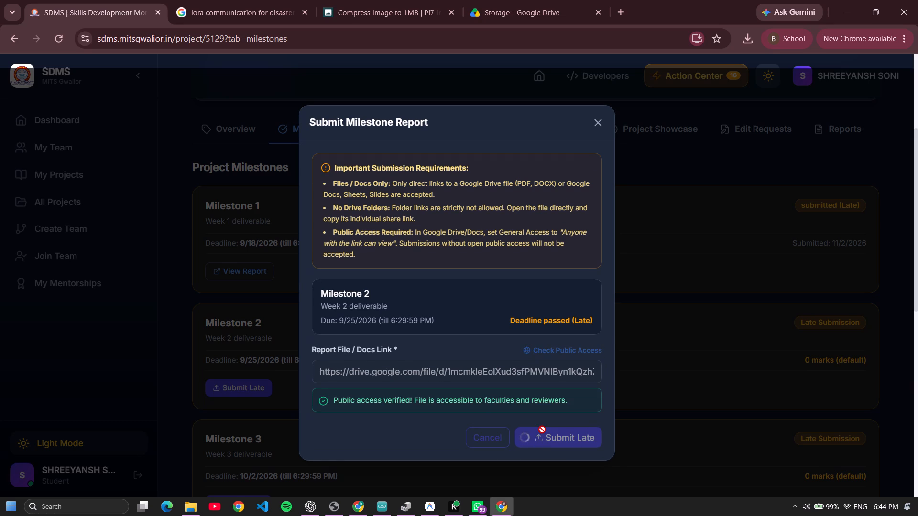
pyautogui.scroll(-2, 542, 430)
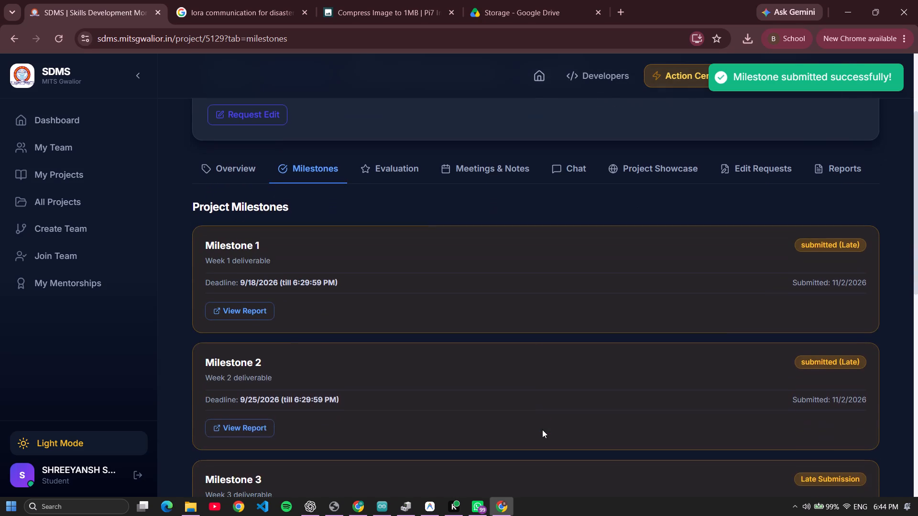
pyautogui.scroll(-4, 542, 430)
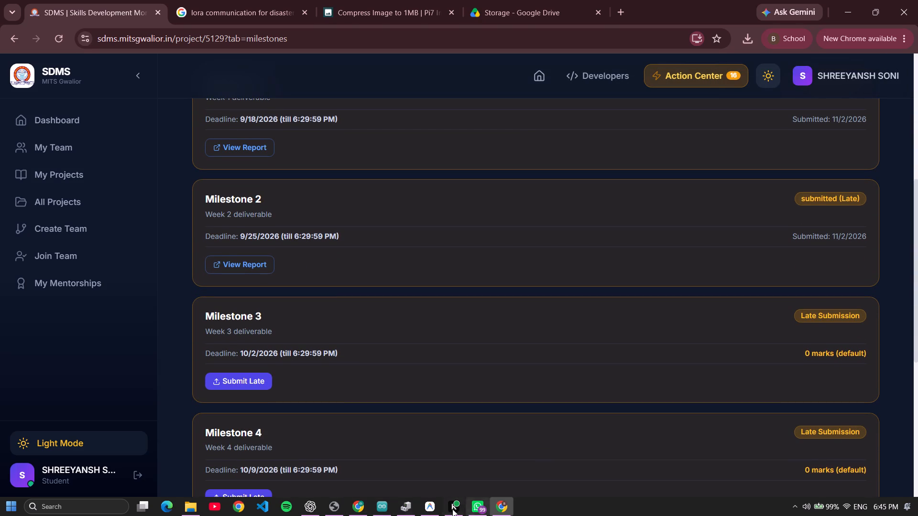
pyautogui.click(306, 511)
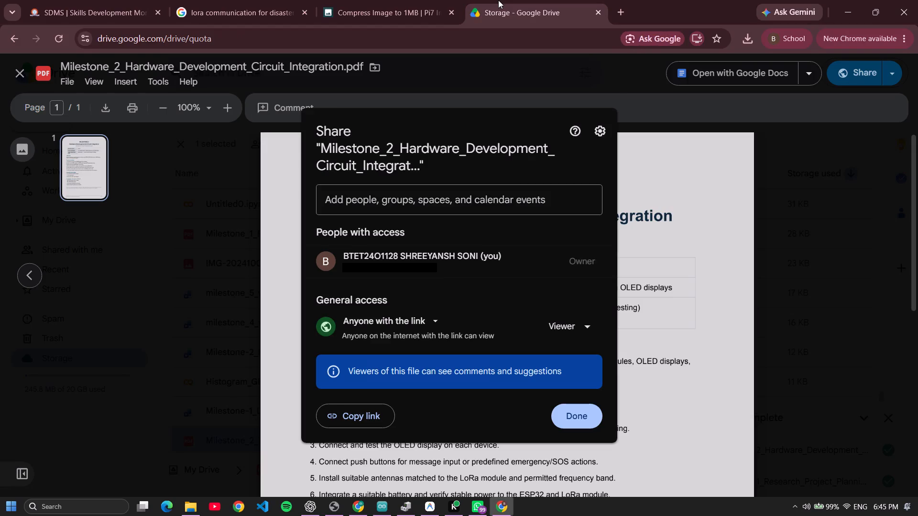
pyautogui.click(812, 209)
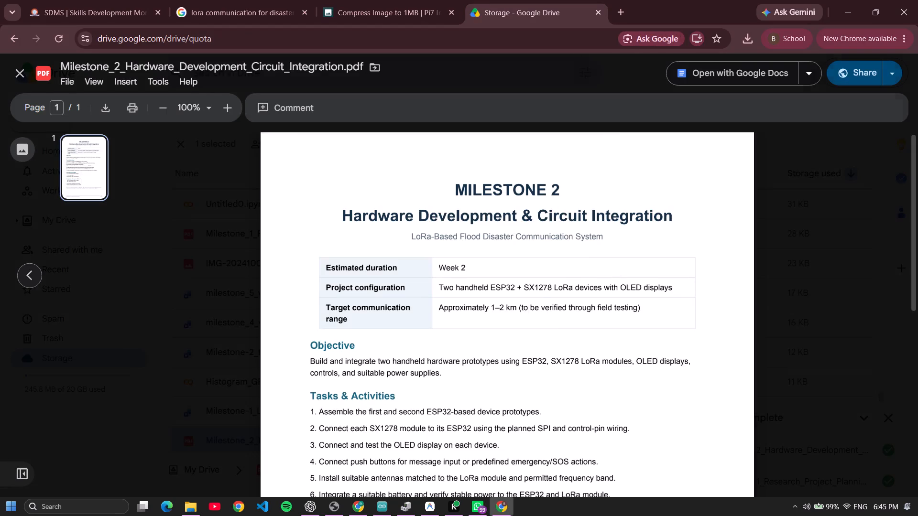
pyautogui.click(18, 78)
pyautogui.click(31, 109)
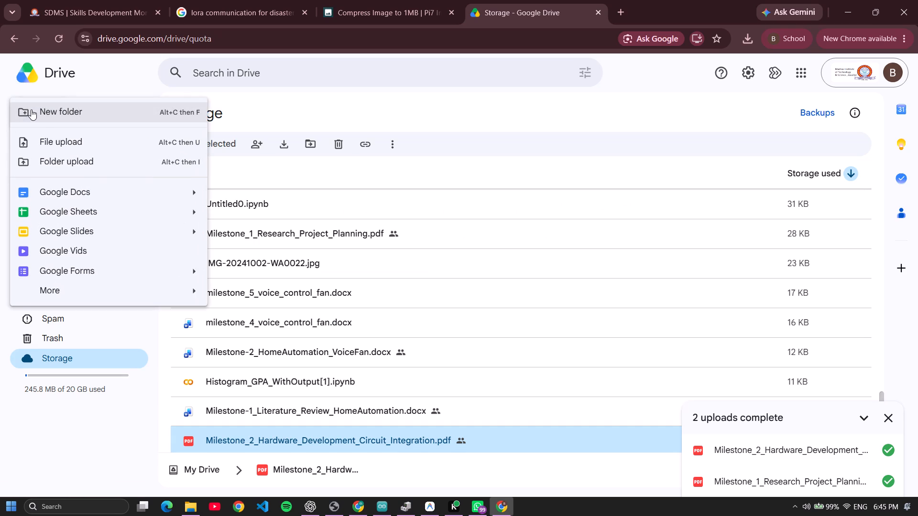
pyautogui.click(51, 143)
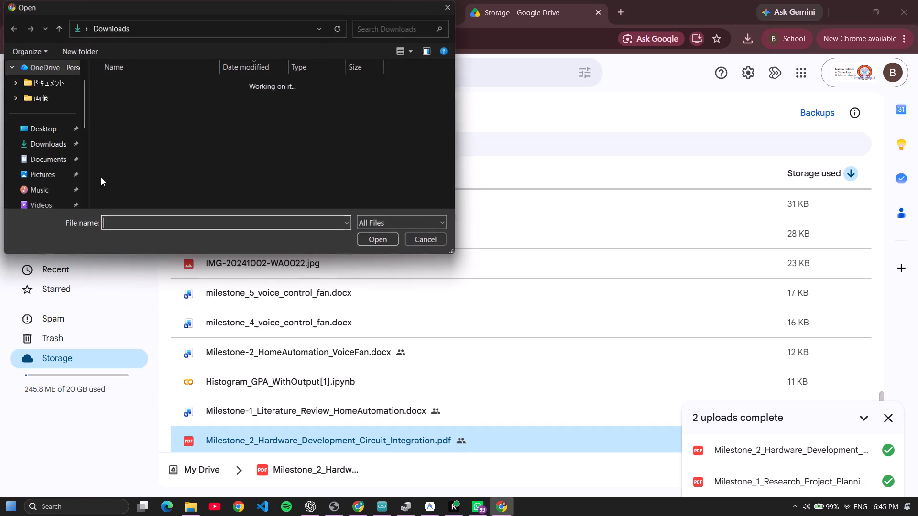
pyautogui.click(194, 103)
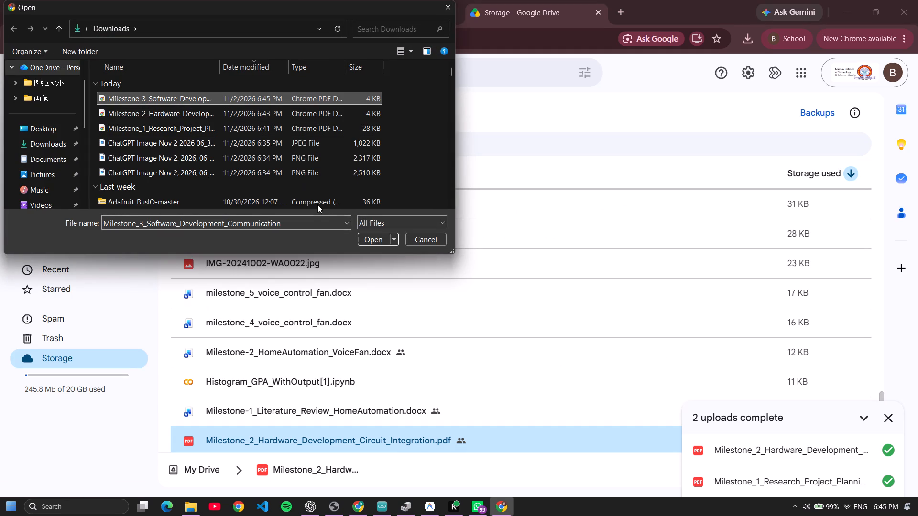
pyautogui.click(371, 241)
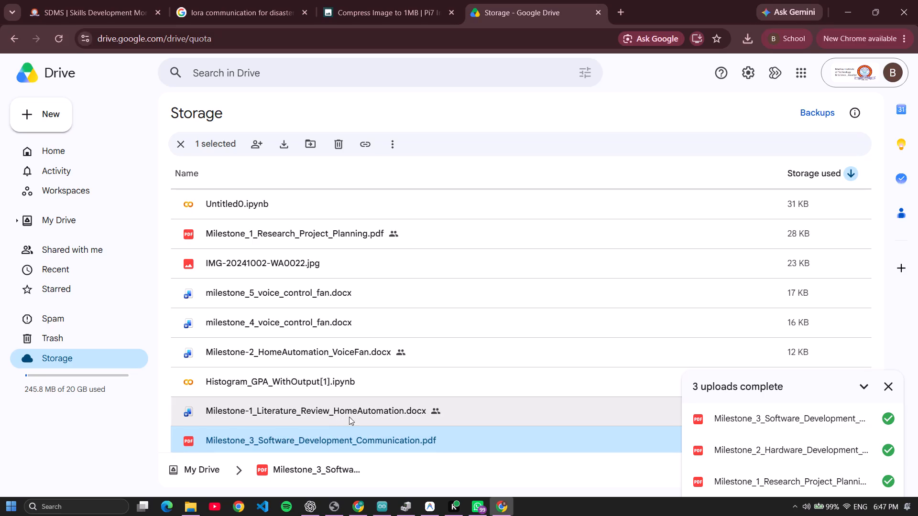
pyautogui.doubleClick(375, 442)
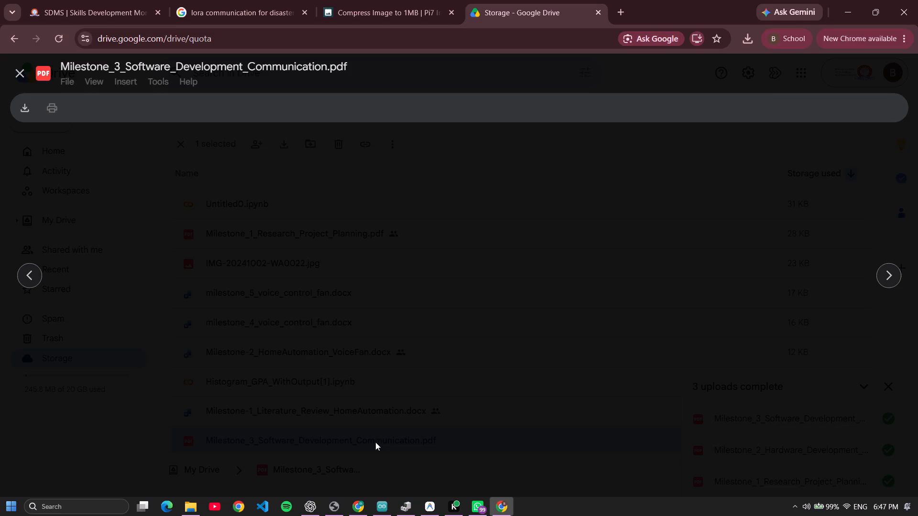
pyautogui.click(849, 75)
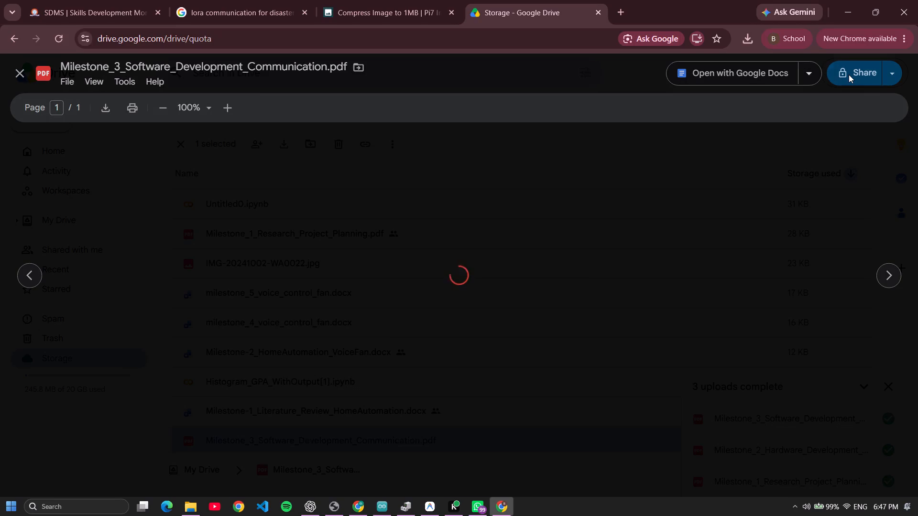
pyautogui.click(377, 345)
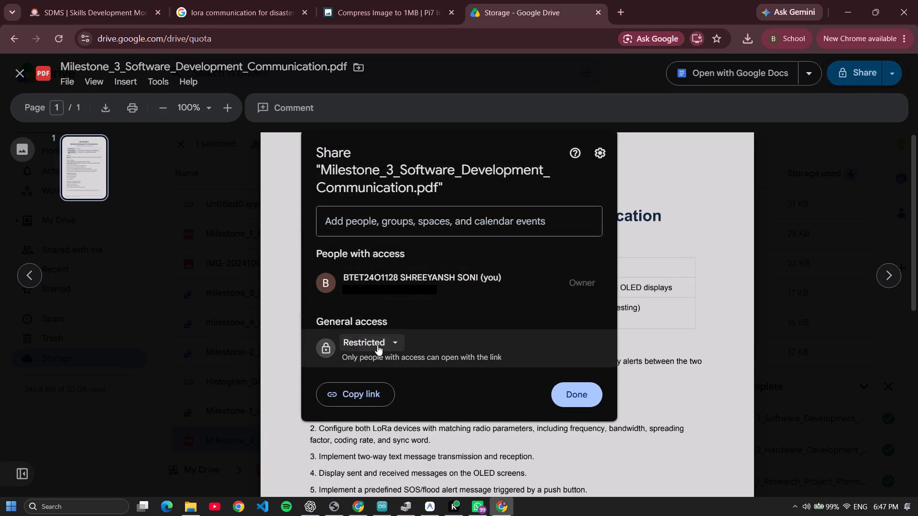
pyautogui.click(407, 448)
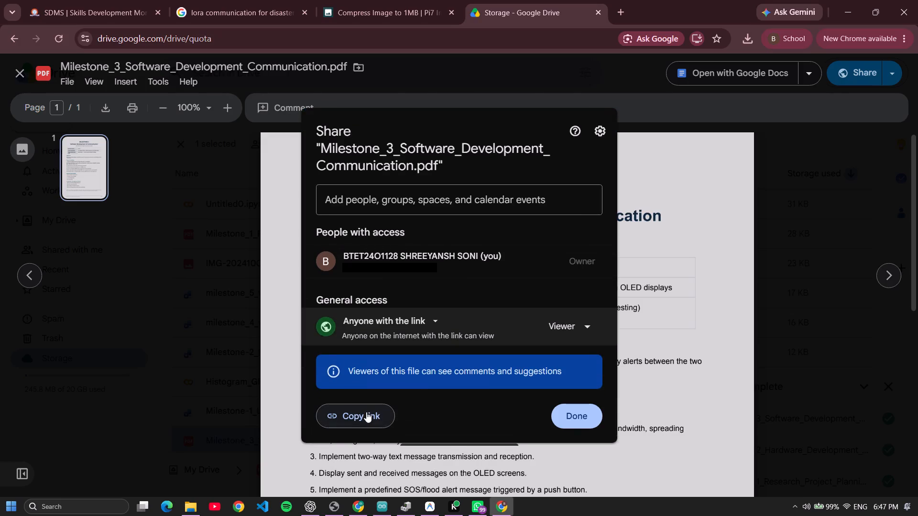
pyautogui.click(345, 425)
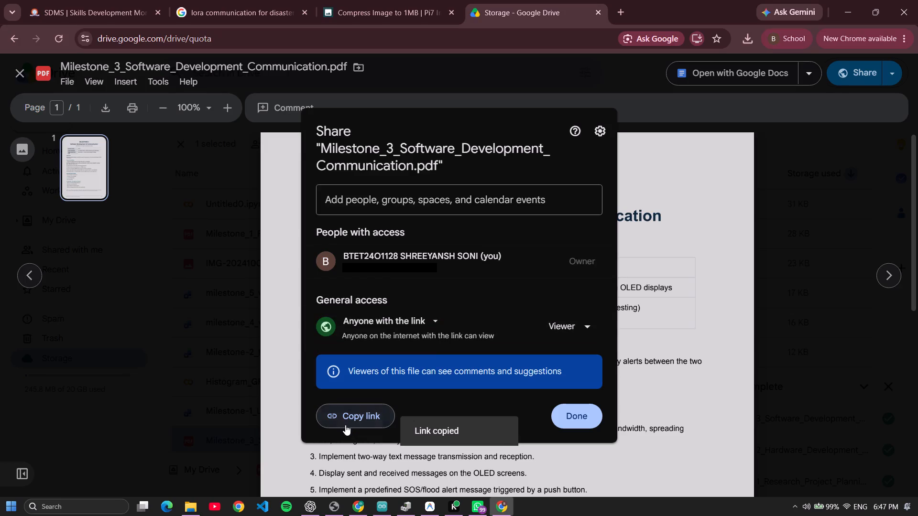
# Submit the copied Drive link as Milestone 3's late report in SDMS.
pyautogui.click(83, 0)
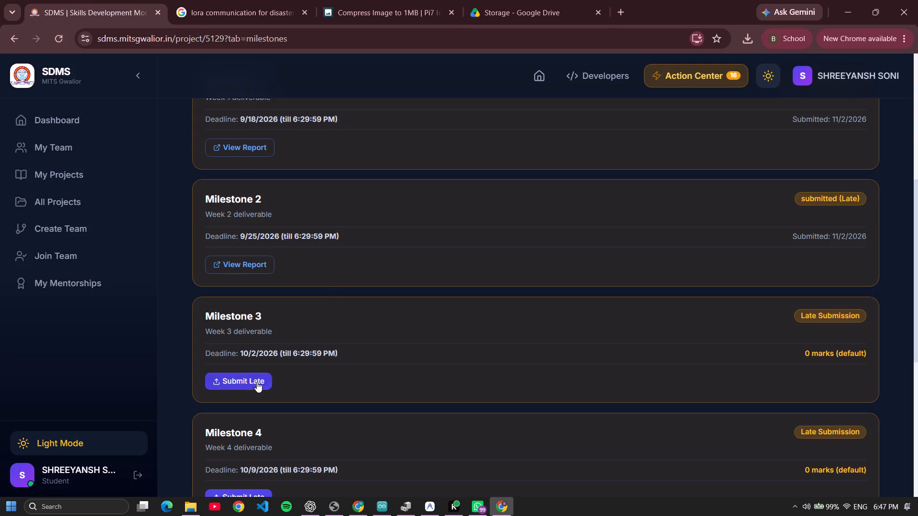
pyautogui.click(256, 383)
pyautogui.click(377, 383)
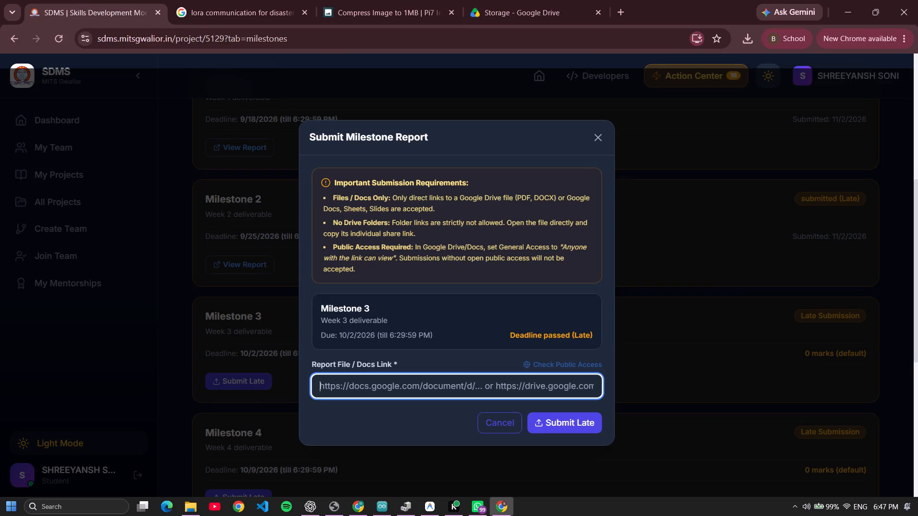
pyautogui.hotkey('ctrl', 'v')
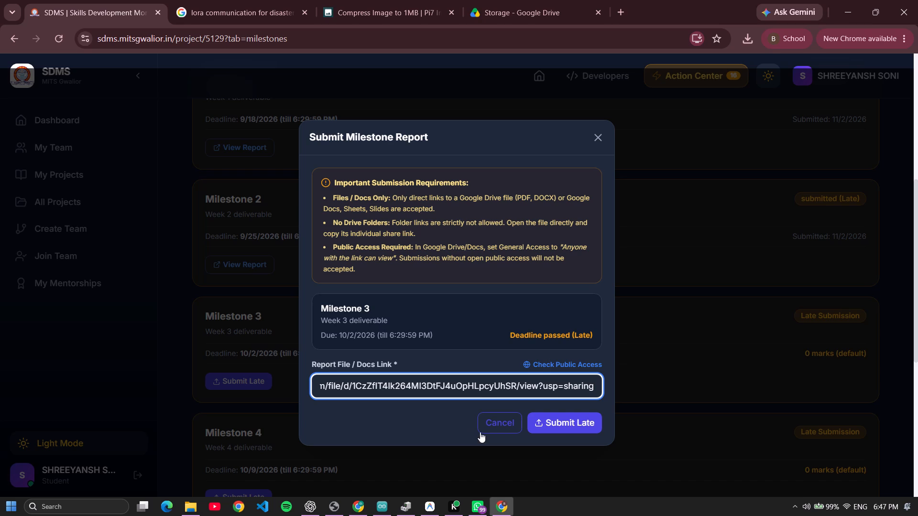
pyautogui.click(563, 427)
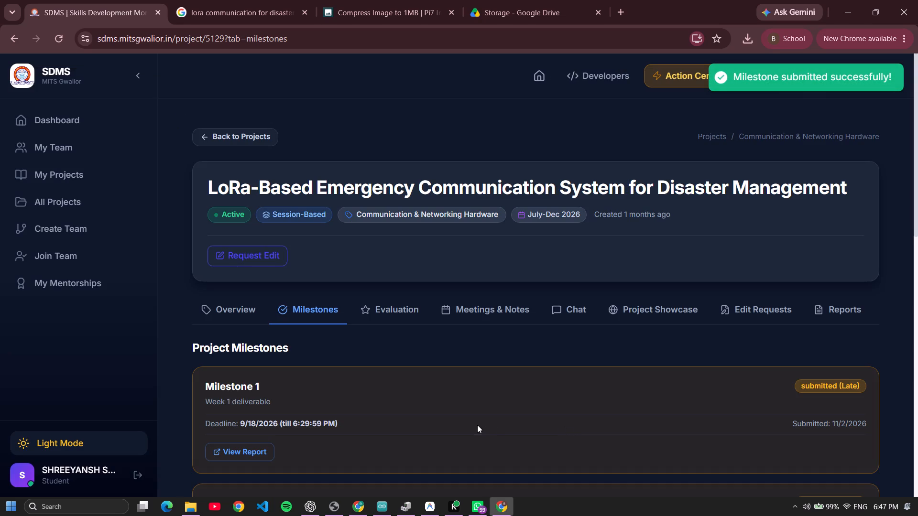
pyautogui.scroll(-7, 475, 424)
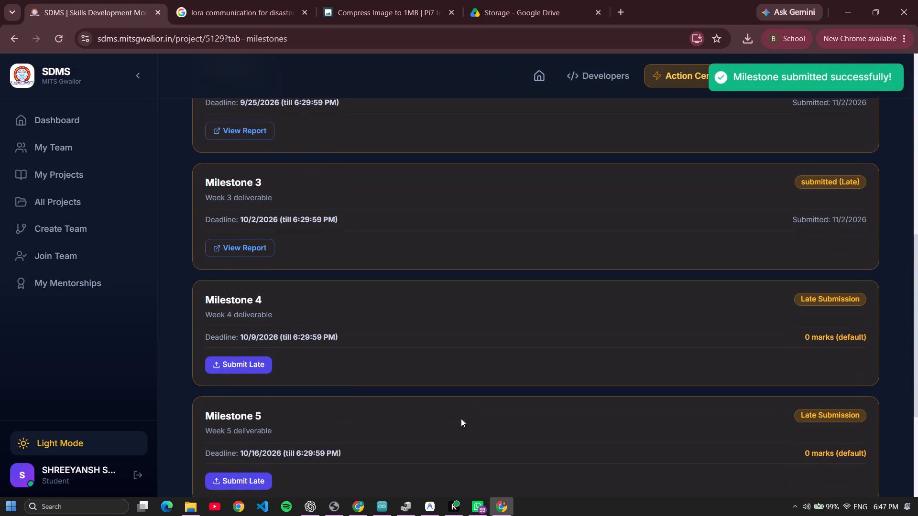
pyautogui.click(311, 510)
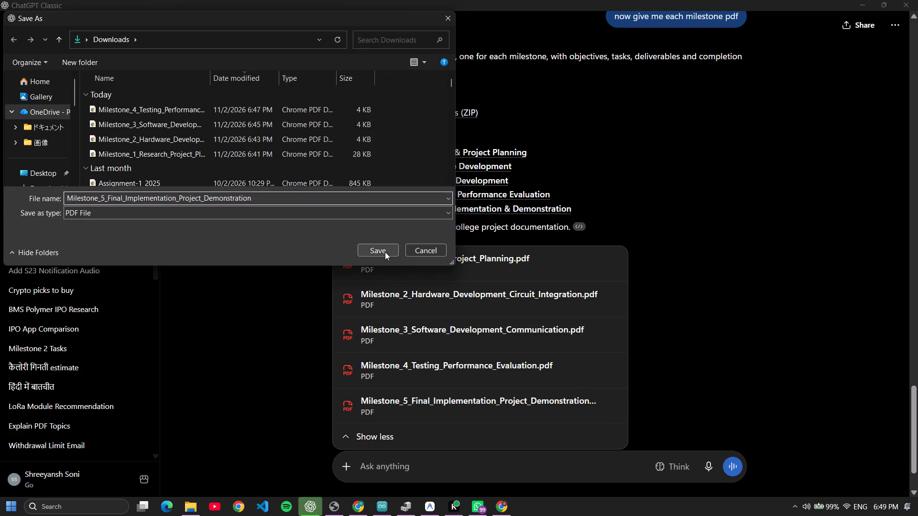
# Return to Google Drive in Chrome, close the Milestone 4 sharing settings and preview, and upload Milestone_5_Final_Implementation_Project_Demonstration.pdf from the Downloads folder.
pyautogui.click(502, 512)
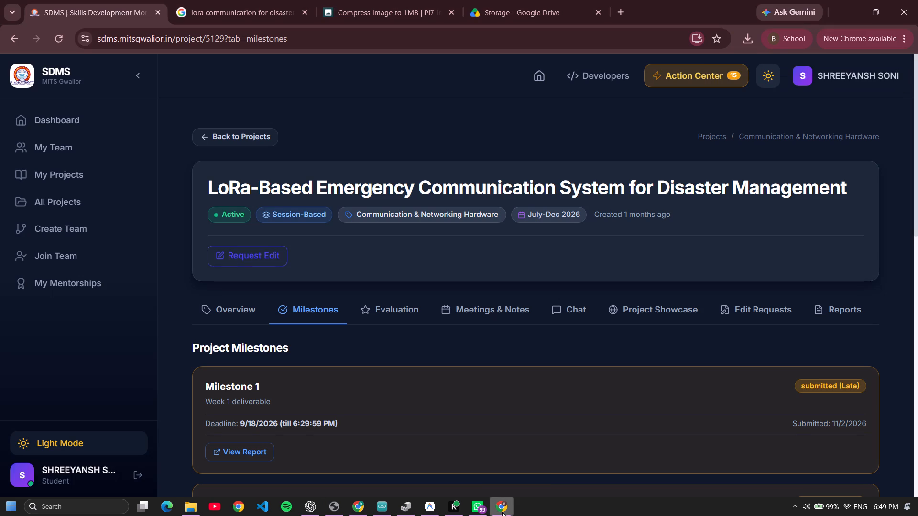
pyautogui.scroll(-4, 406, 420)
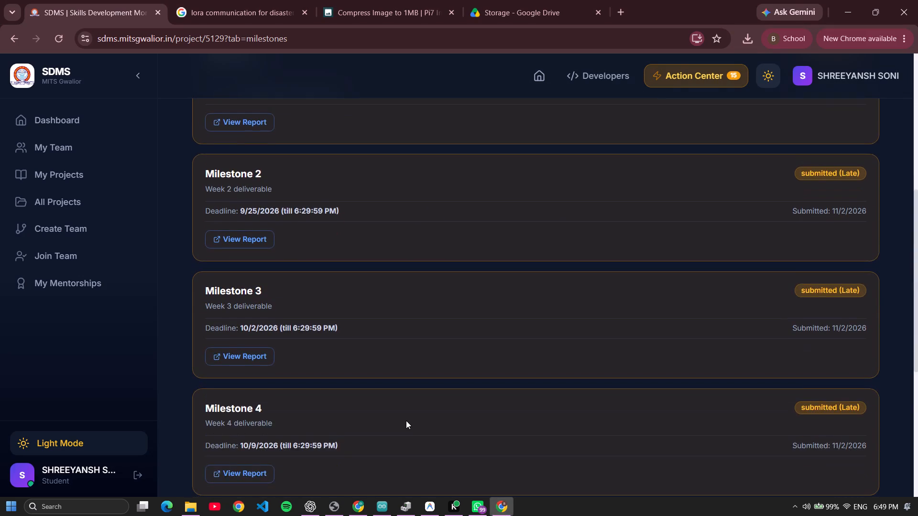
pyautogui.scroll(-3, 406, 420)
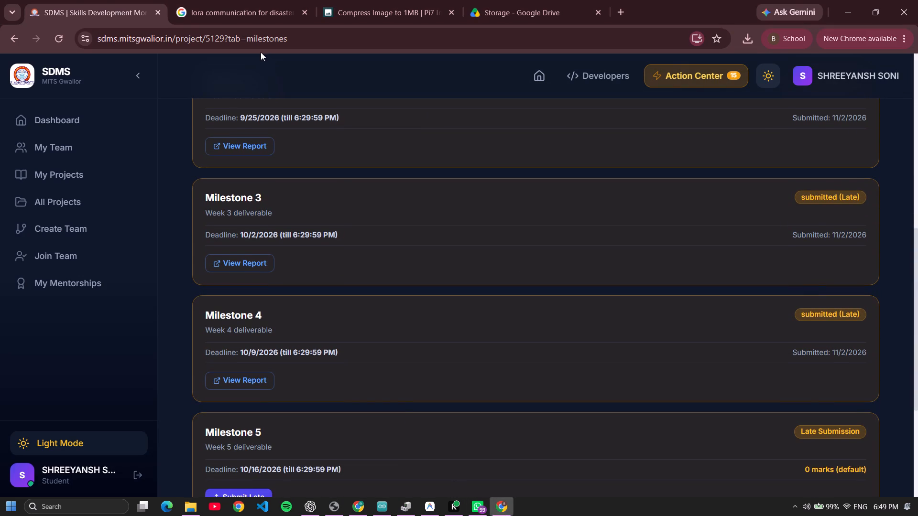
pyautogui.click(503, 0)
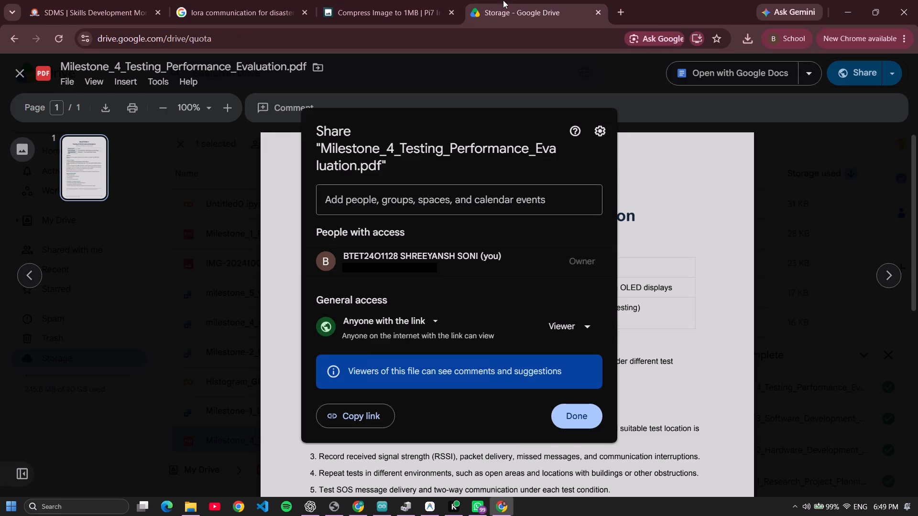
pyautogui.click(164, 172)
pyautogui.click(13, 72)
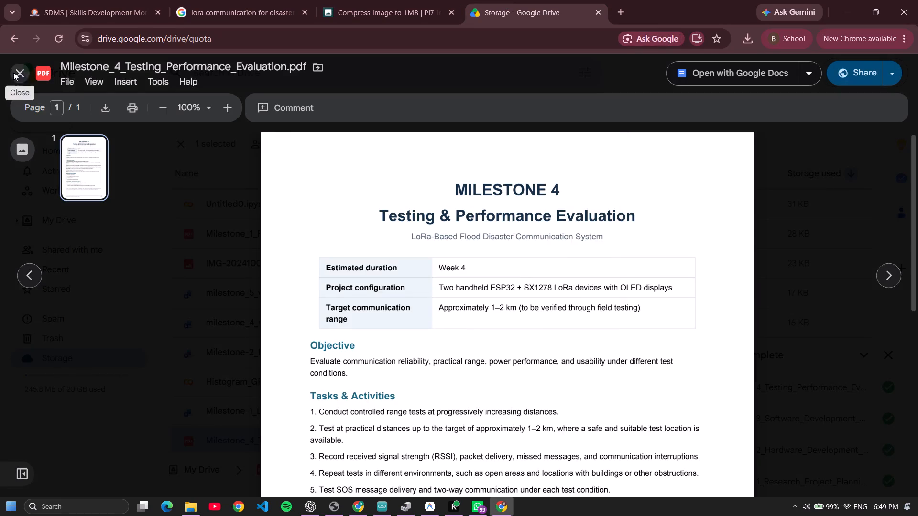
pyautogui.click(32, 98)
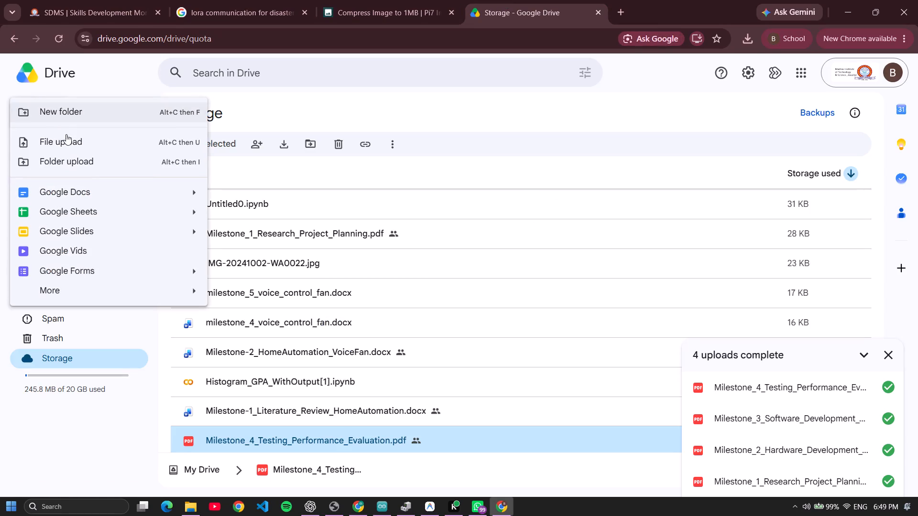
pyautogui.click(68, 140)
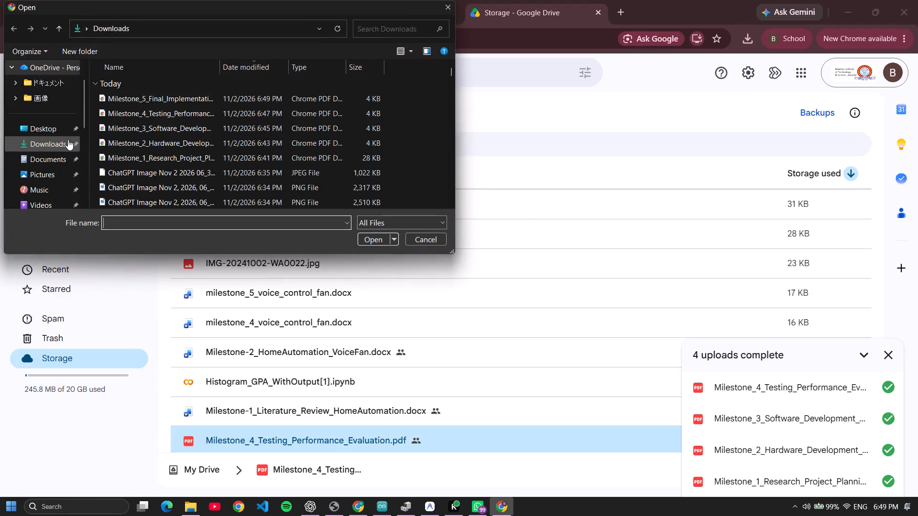
pyautogui.click(177, 97)
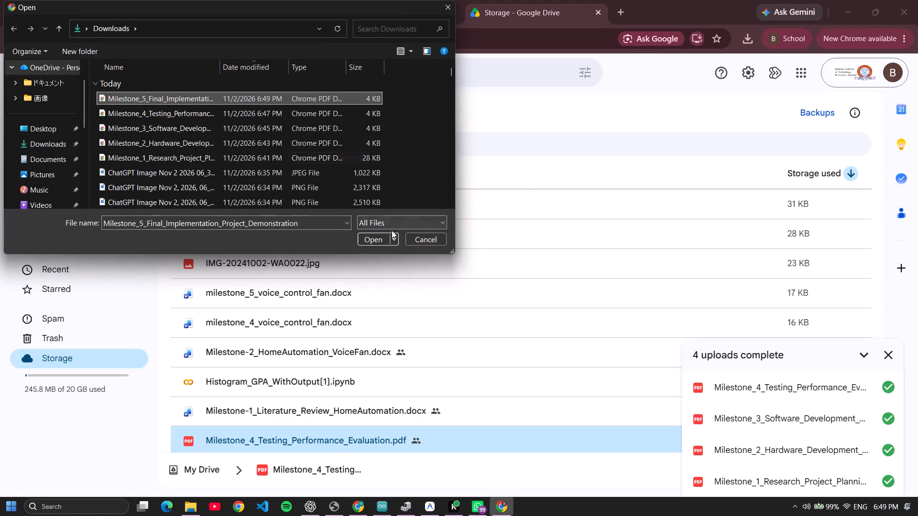
pyautogui.click(374, 239)
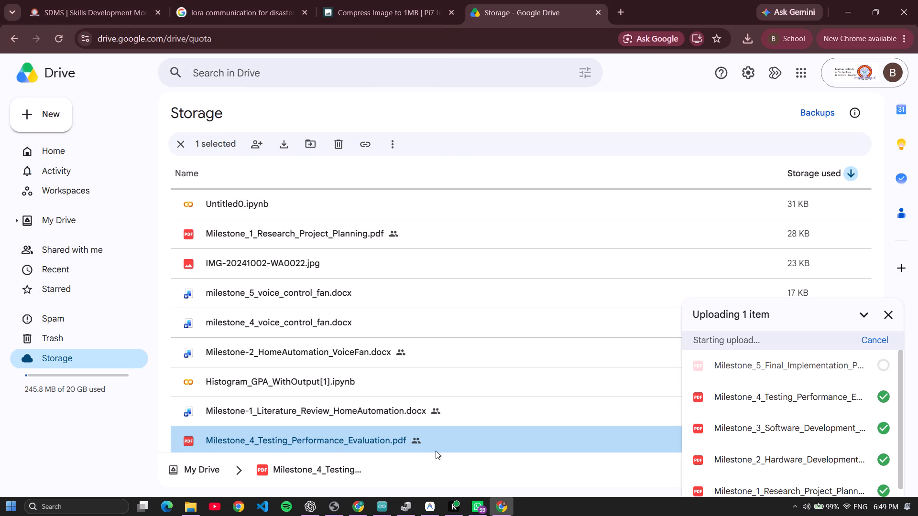
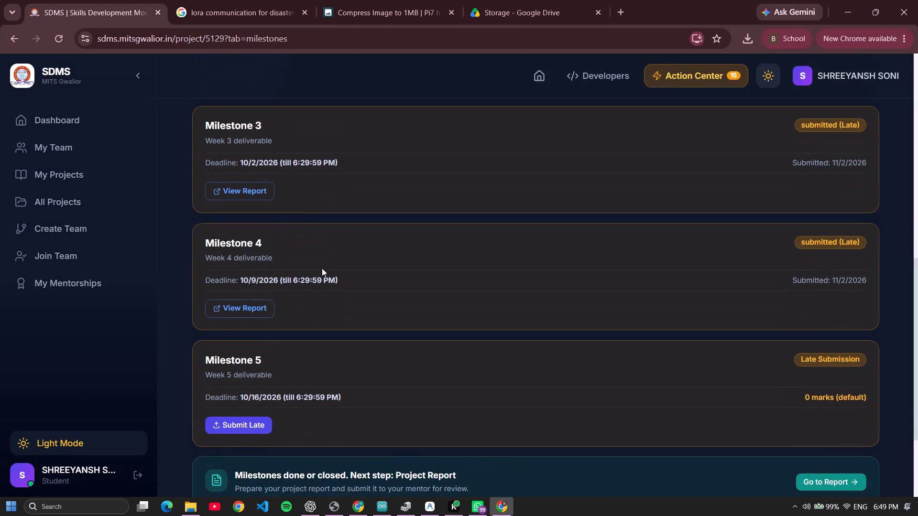
# Submit the copied Drive link as Milestone 5's late report in SDMS.
pyautogui.click(262, 430)
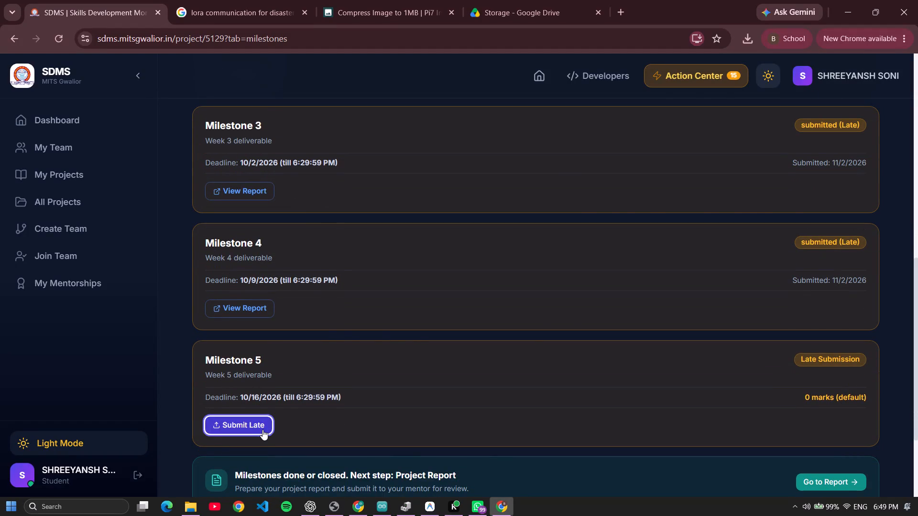
pyautogui.click(435, 381)
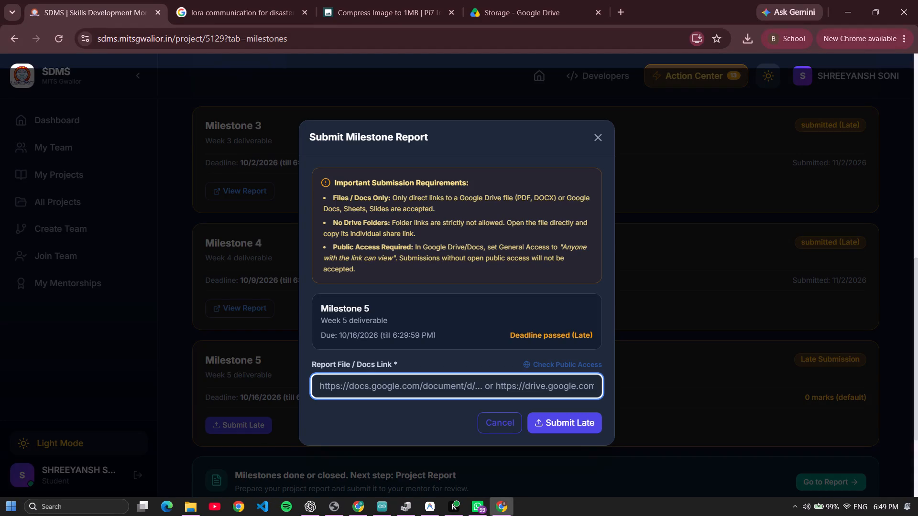
pyautogui.hotkey('ctrl', 'v')
pyautogui.click(561, 423)
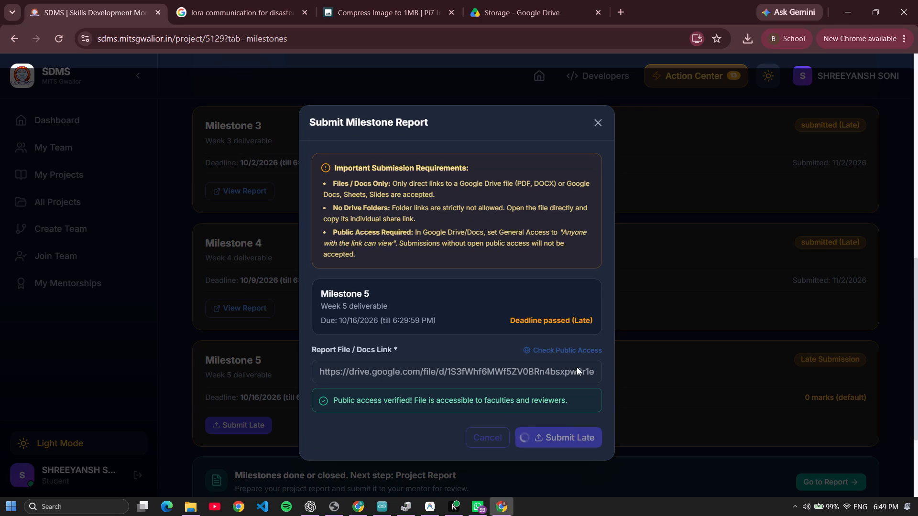
# Go to the project report form and examine its required sections, expanding Project Overview and Literature Review & Background to see their fields.
pyautogui.scroll(-2, 584, 339)
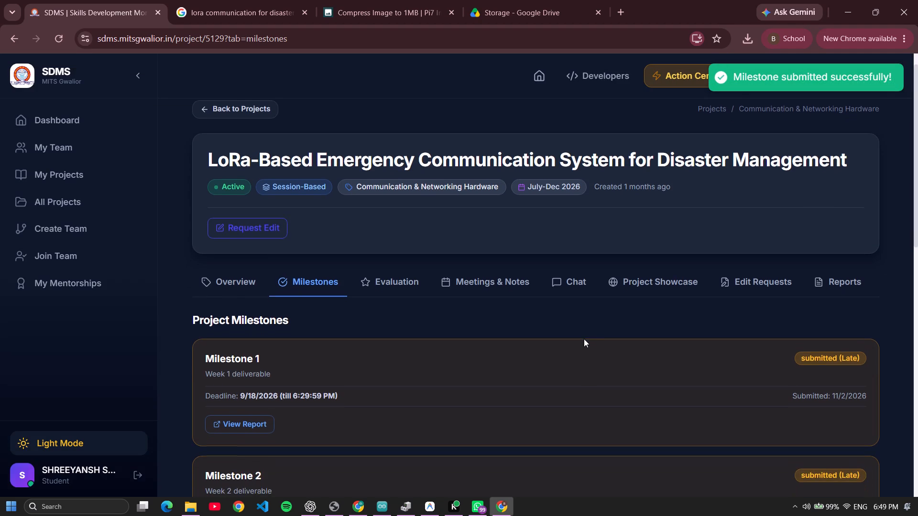
pyautogui.scroll(-6, 584, 339)
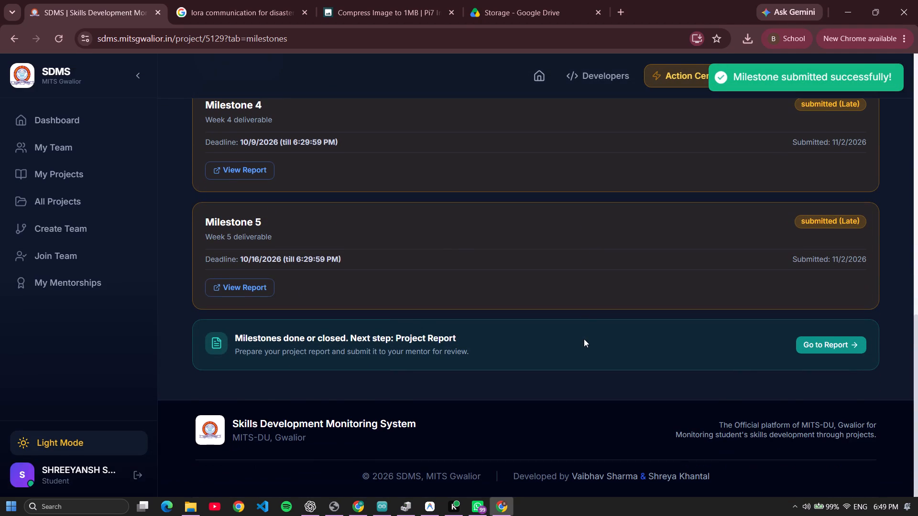
pyautogui.scroll(-2, 584, 339)
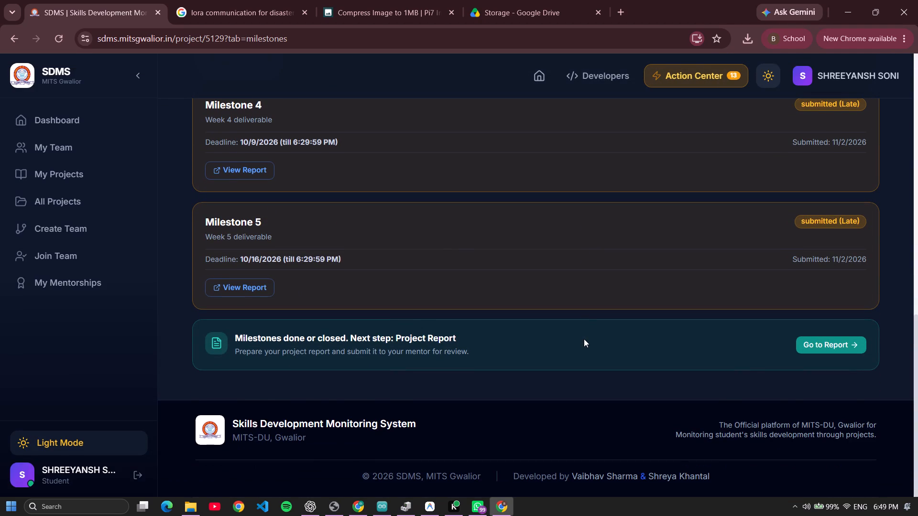
pyautogui.click(851, 346)
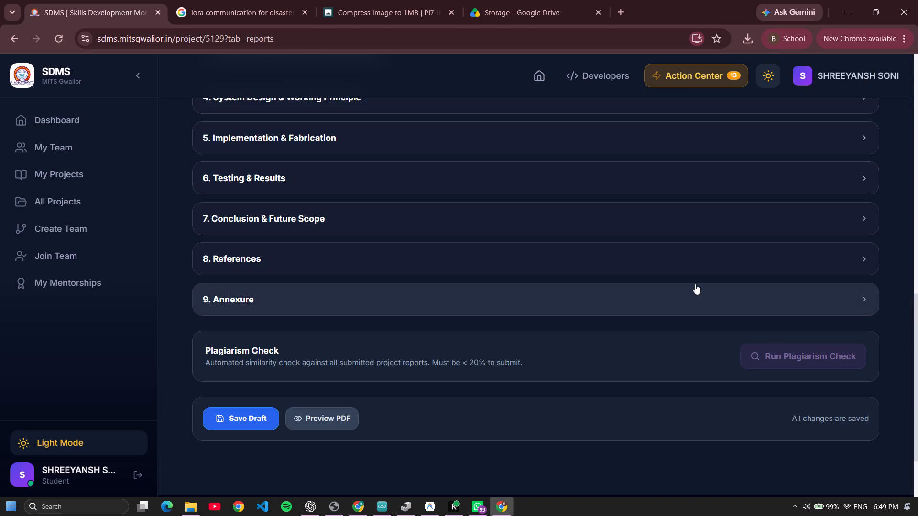
pyautogui.scroll(4, 695, 284)
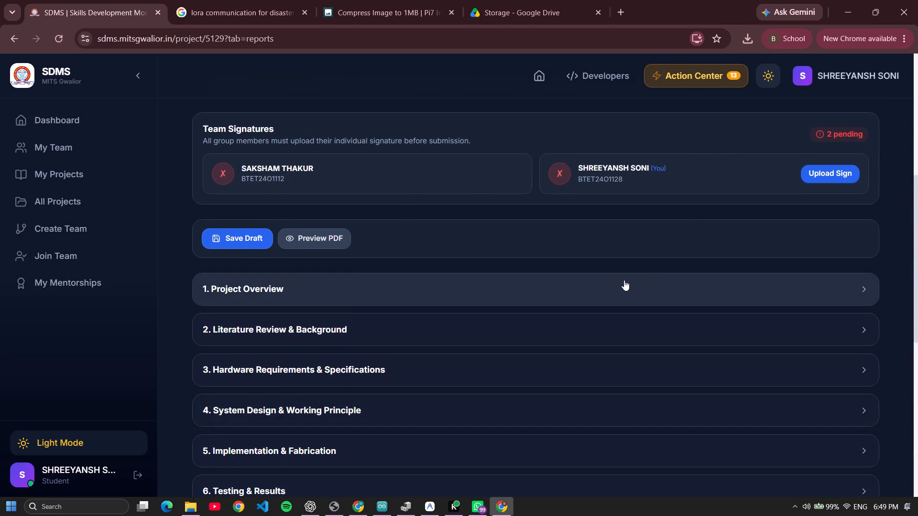
pyautogui.click(601, 285)
pyautogui.click(601, 285)
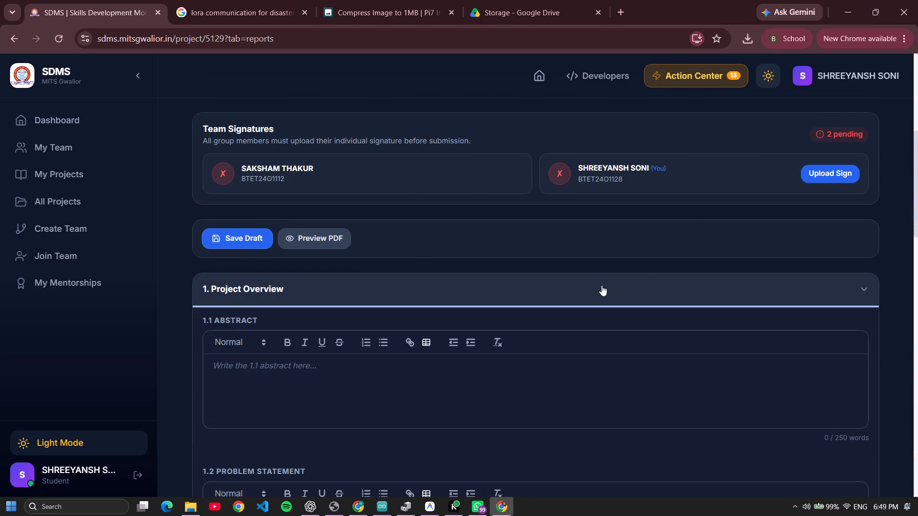
pyautogui.click(563, 333)
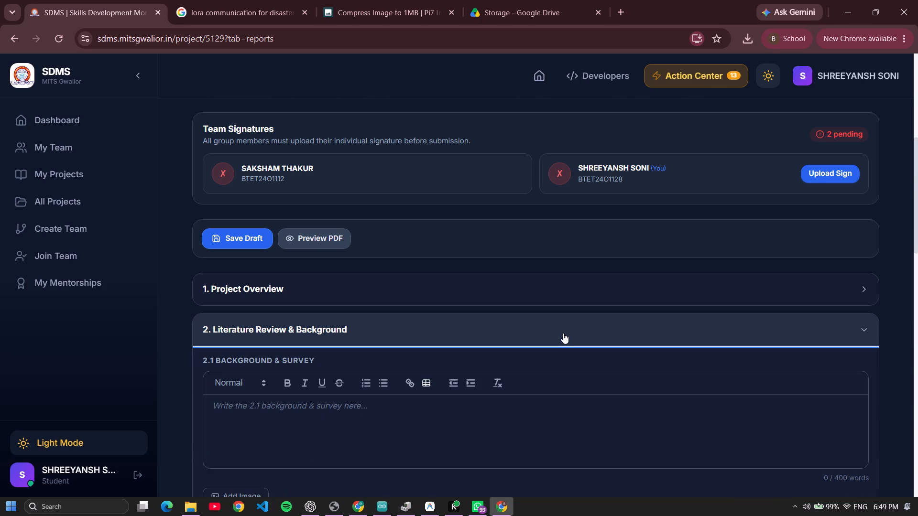
pyautogui.click(563, 333)
pyautogui.scroll(-2, 563, 333)
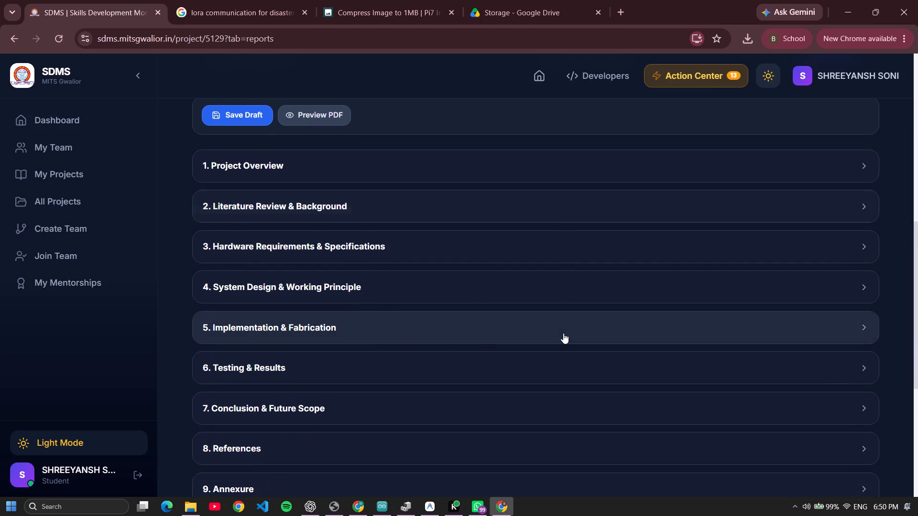
pyautogui.scroll(-3, 563, 333)
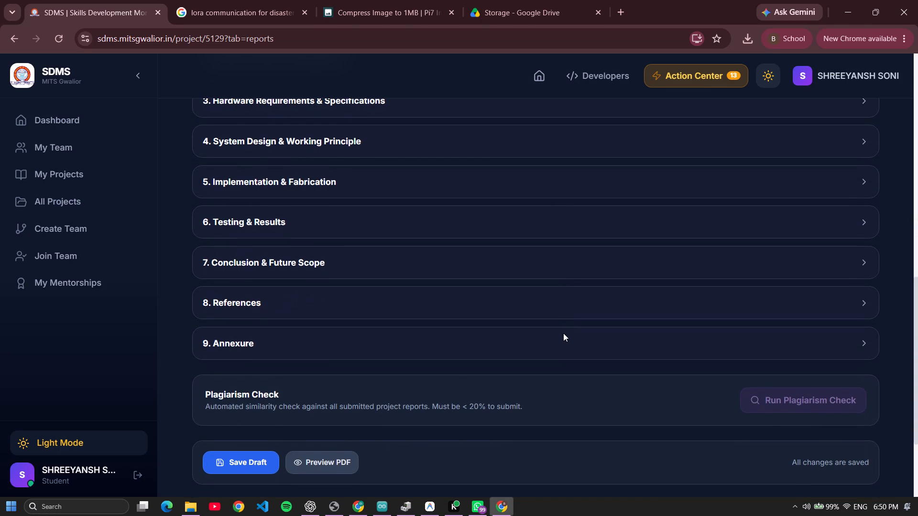
pyautogui.scroll(-1, 563, 333)
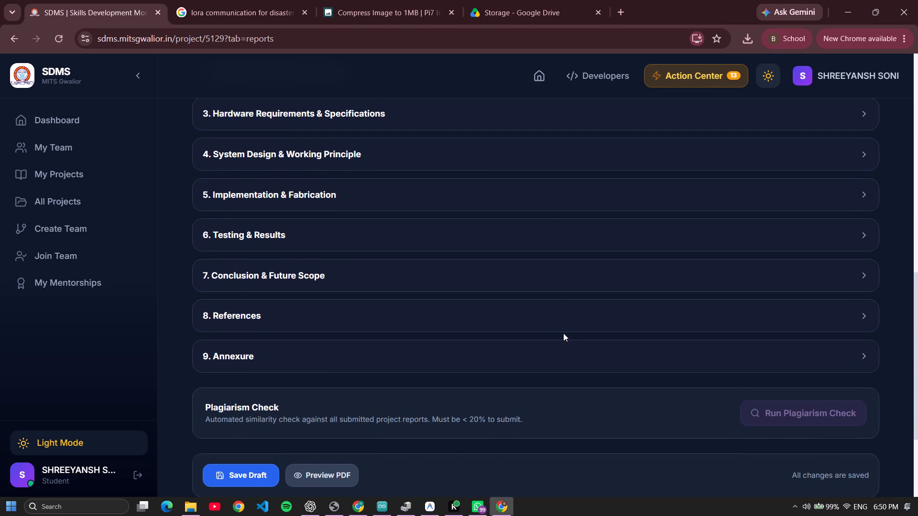
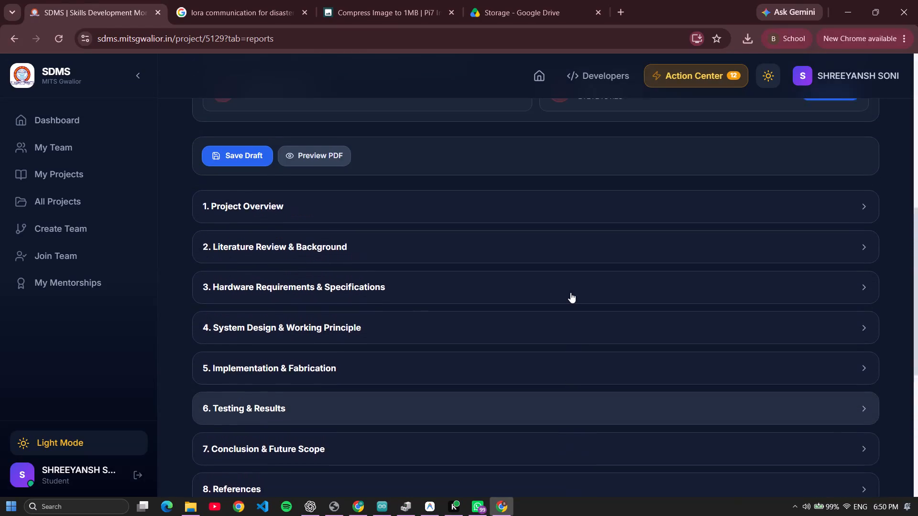
# Open your own signature upload under Team Signatures and search the computer's Gallery for a signature image, leaving the file chooser without picking one.
pyautogui.scroll(5, 570, 292)
pyautogui.scroll(-3, 570, 292)
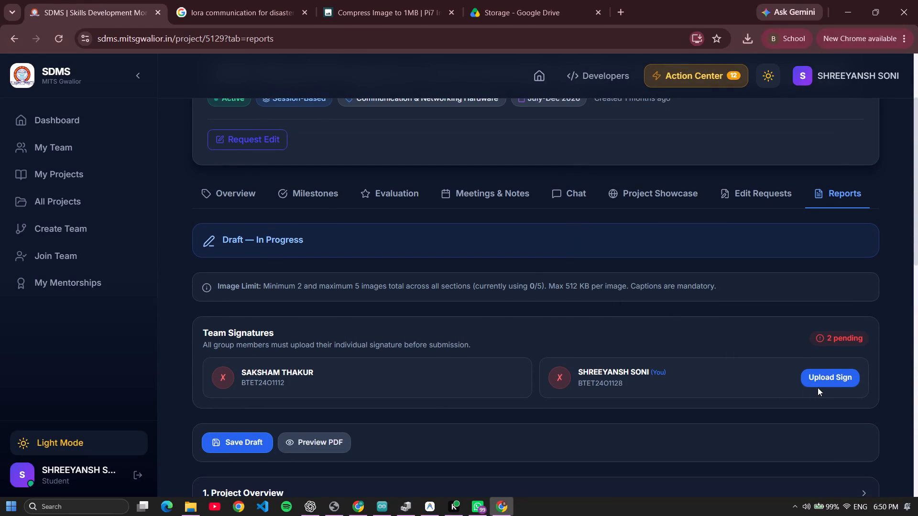
pyautogui.click(819, 374)
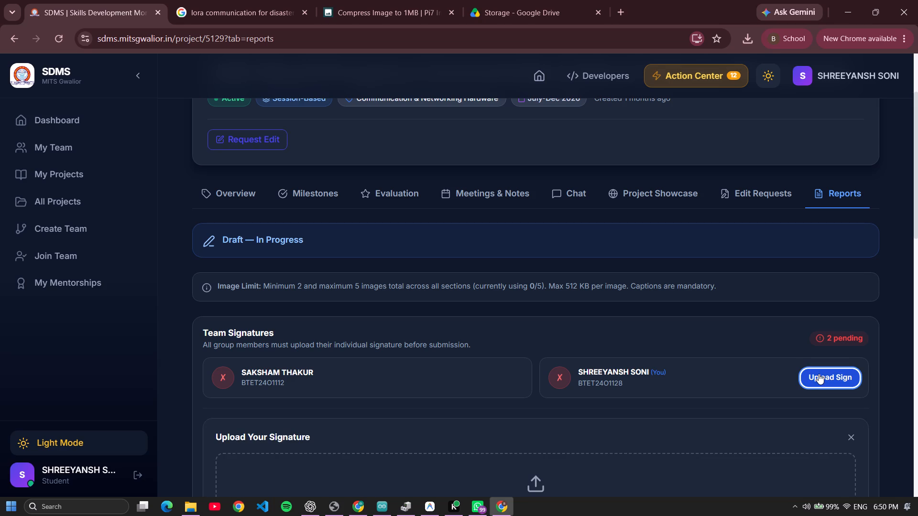
pyautogui.scroll(-2, 732, 335)
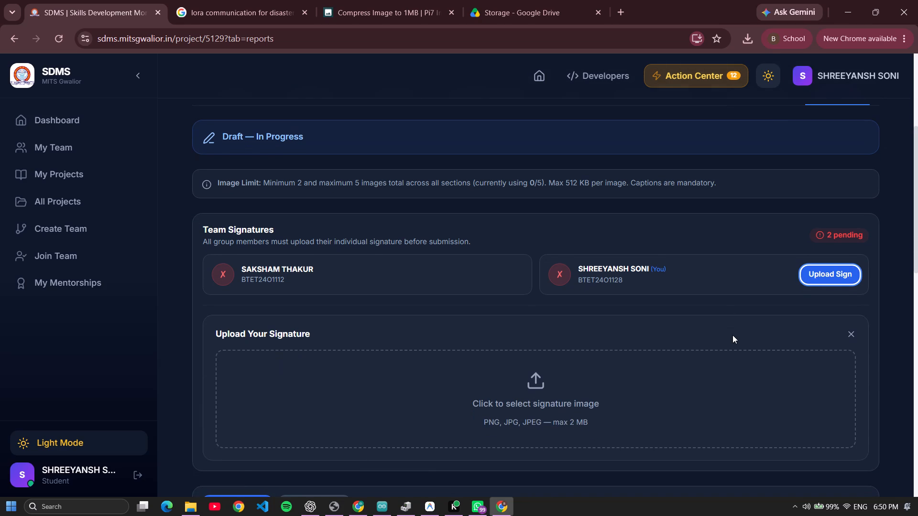
pyautogui.click(535, 377)
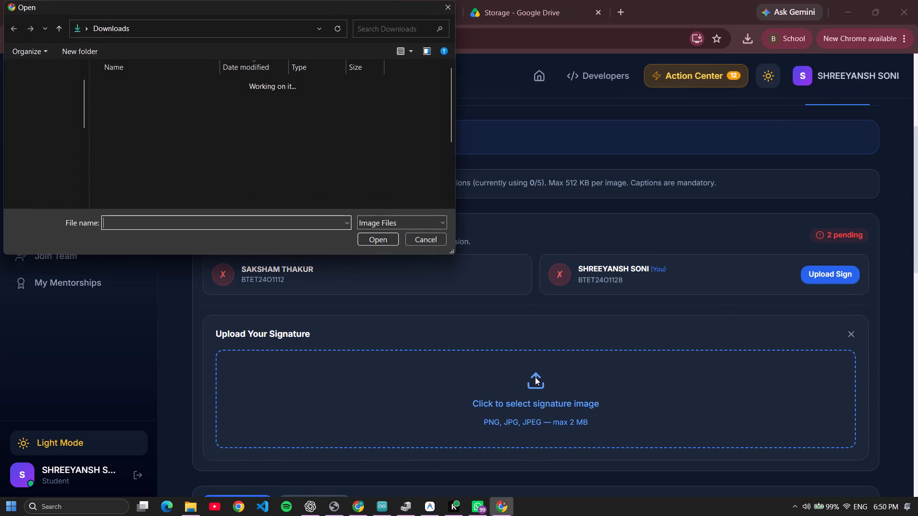
pyautogui.scroll(-2, 40, 110)
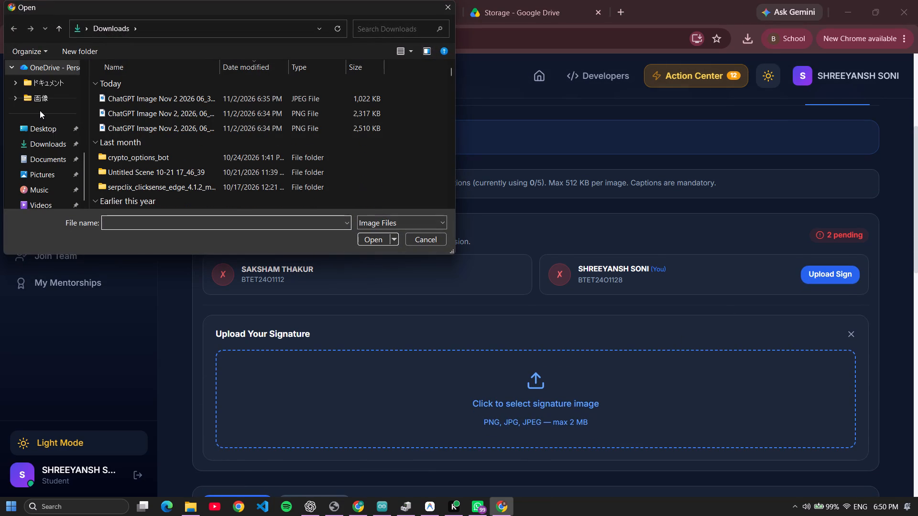
pyautogui.scroll(-3, 40, 110)
pyautogui.click(54, 133)
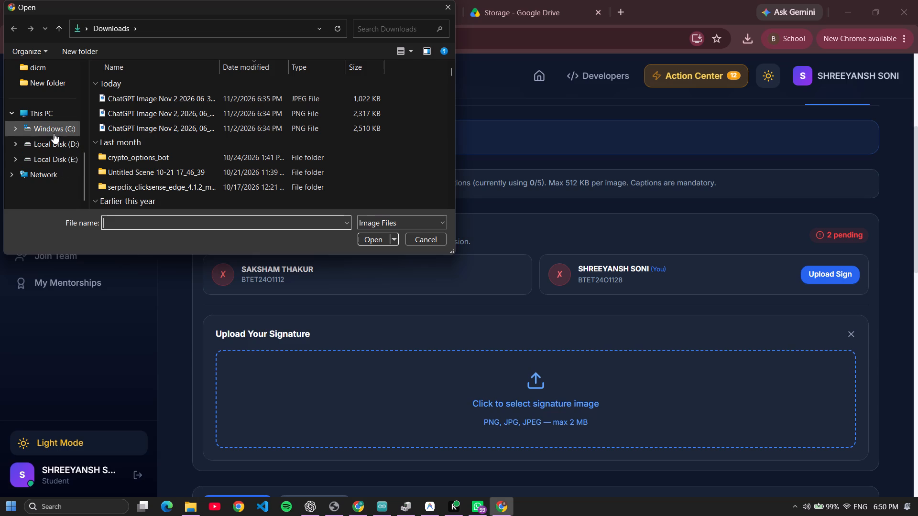
pyautogui.scroll(8, 54, 133)
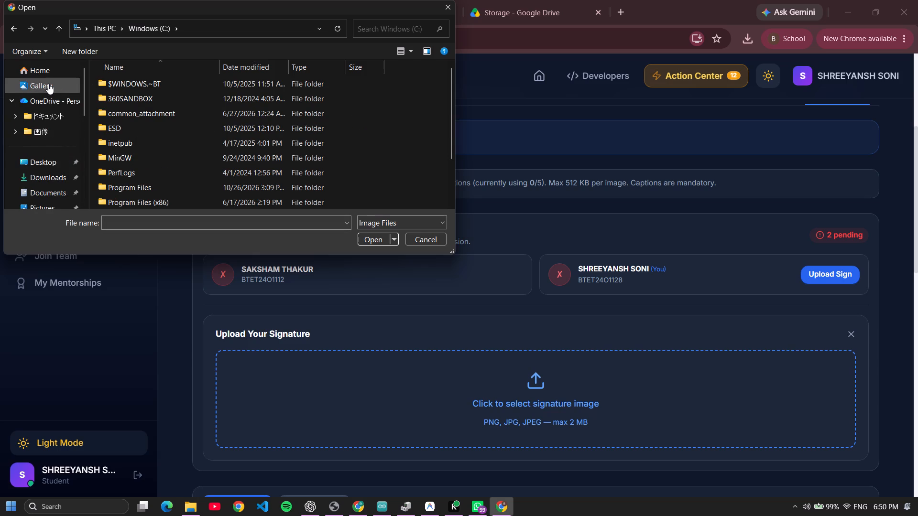
pyautogui.click(48, 84)
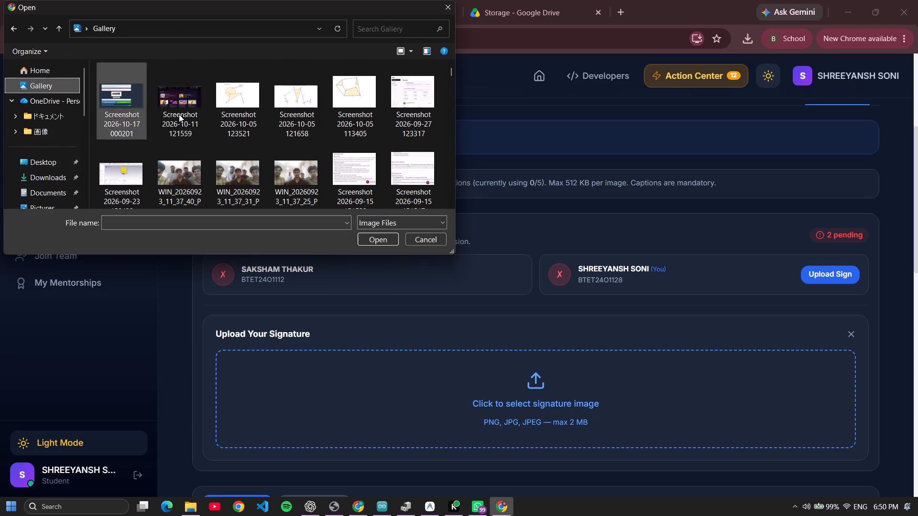
pyautogui.scroll(-1, 333, 159)
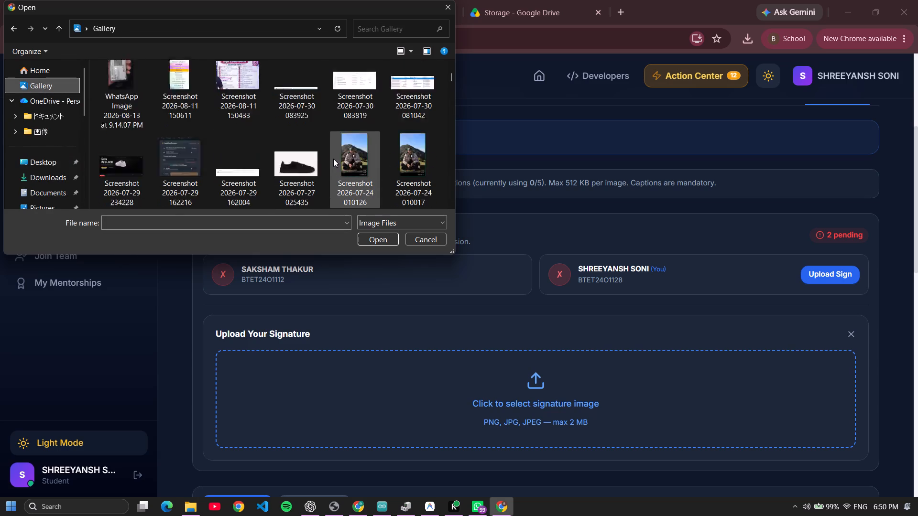
pyautogui.scroll(-1, 333, 159)
pyautogui.scroll(-20, 333, 159)
pyautogui.scroll(-20, 333, 159)
pyautogui.scroll(-15, 333, 159)
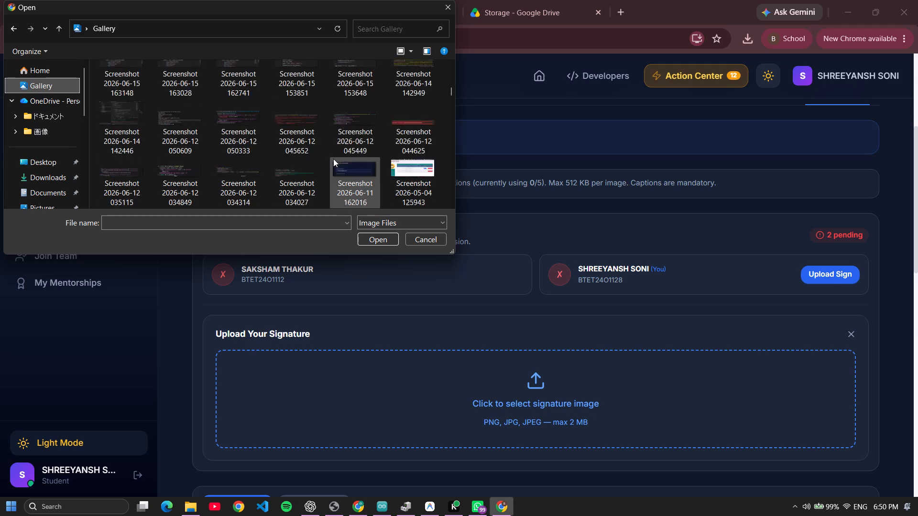
pyautogui.scroll(-20, 333, 159)
pyautogui.scroll(-20, 333, 159)
pyautogui.scroll(-20, 333, 159)
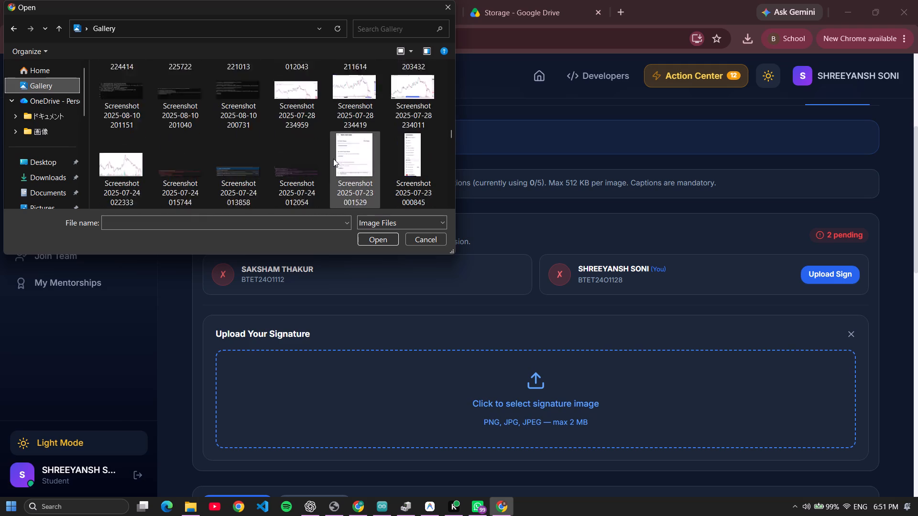
pyautogui.scroll(-20, 333, 159)
pyautogui.scroll(-7, 333, 159)
pyautogui.scroll(-20, 333, 159)
pyautogui.scroll(-10, 333, 159)
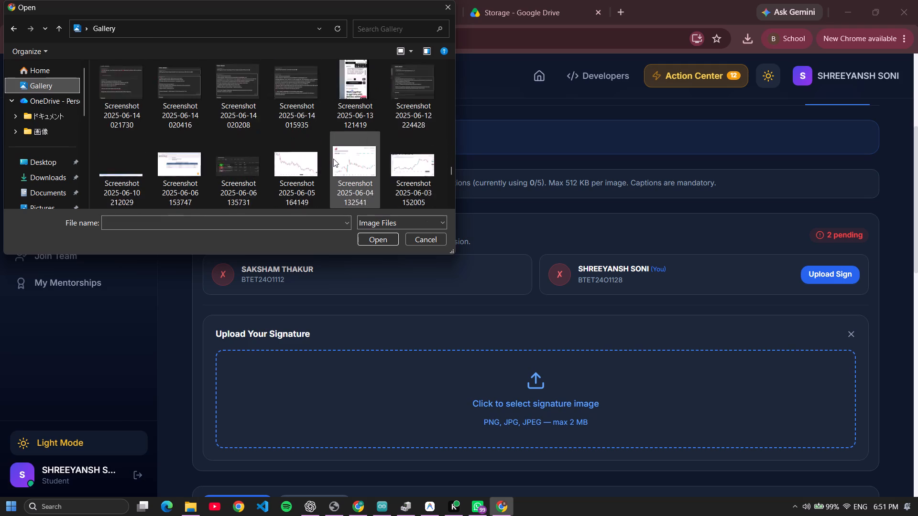
pyautogui.scroll(-20, 333, 159)
pyautogui.scroll(-20, 333, 159)
pyautogui.scroll(-20, 333, 159)
pyautogui.scroll(1, 333, 159)
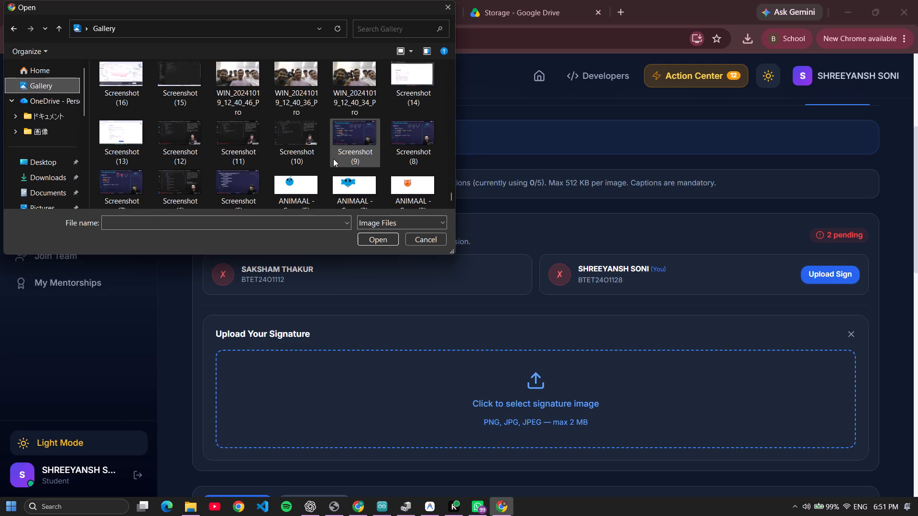
pyautogui.scroll(1, 333, 159)
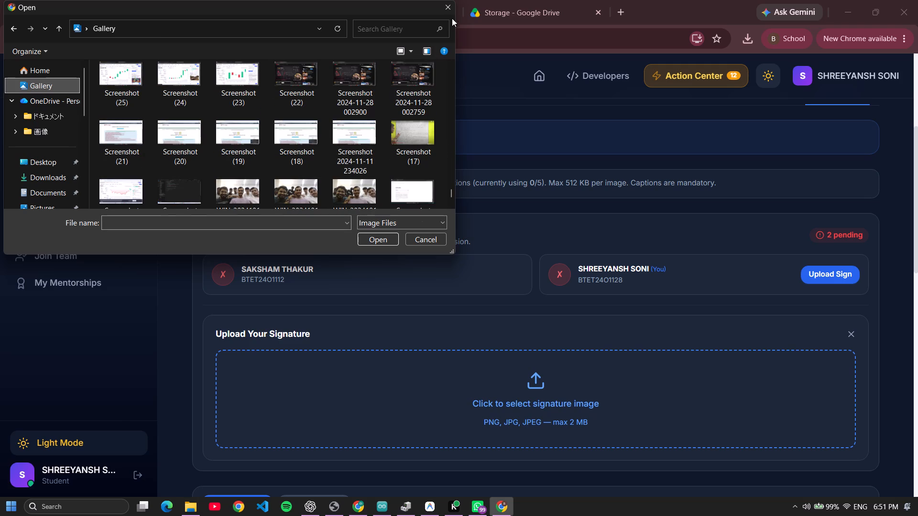
pyautogui.click(448, 9)
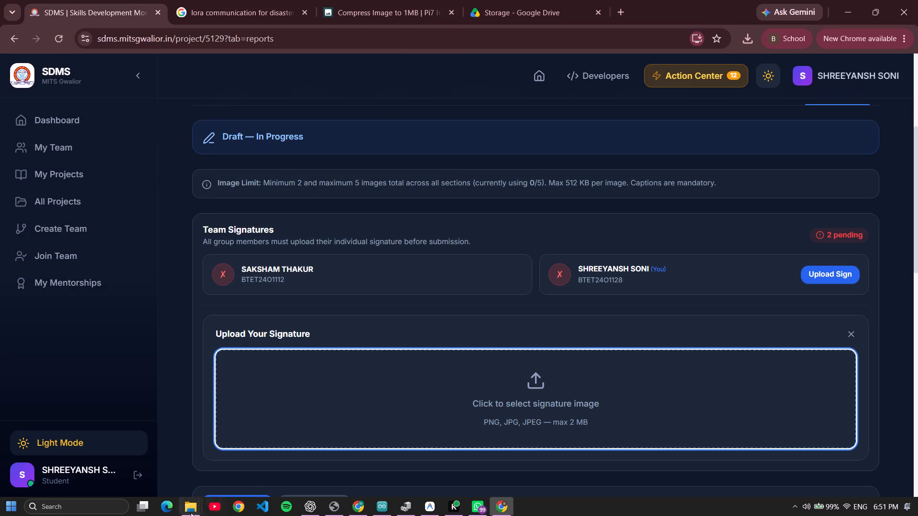
# Switch to File Explorer and look through the Gallery, viewing the WIN_20241019_12_40_36_Pro photo and the three WIN_20250516 webcam photos.
pyautogui.click(191, 513)
pyautogui.click(269, 456)
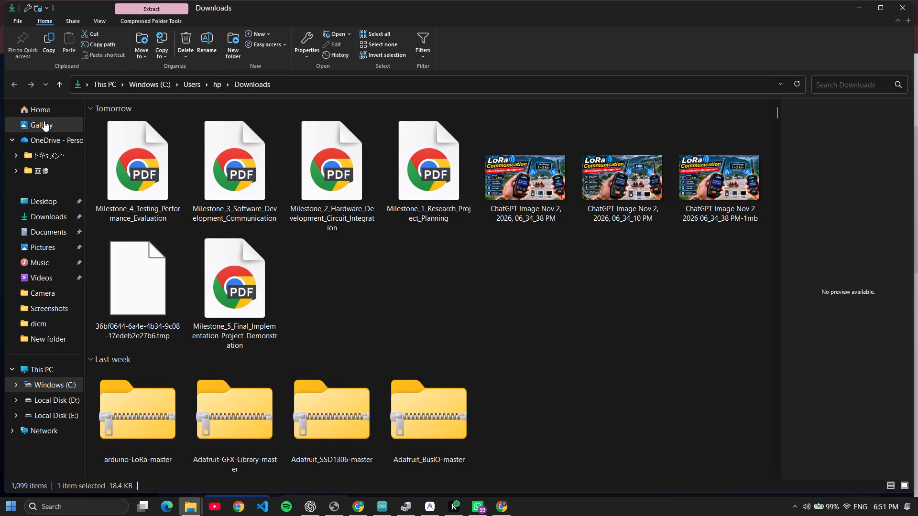
pyautogui.click(44, 121)
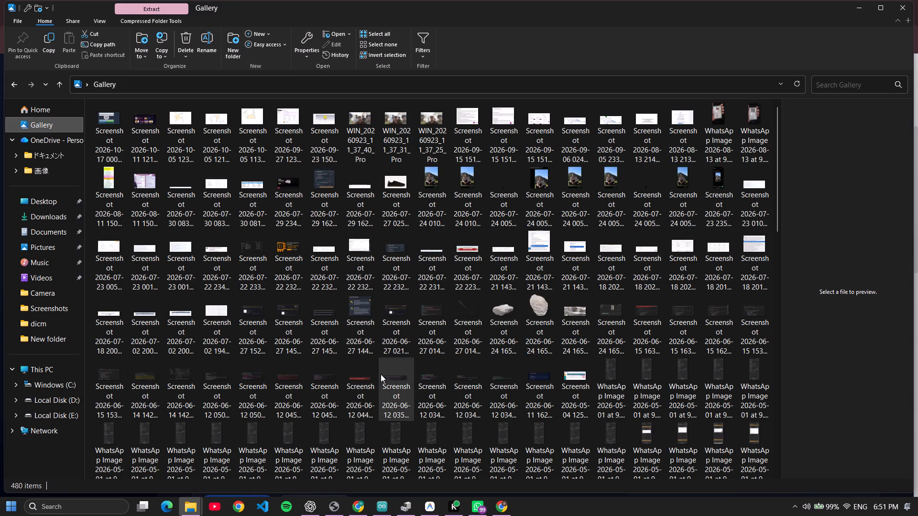
pyautogui.scroll(-20, 381, 374)
pyautogui.scroll(-6, 381, 374)
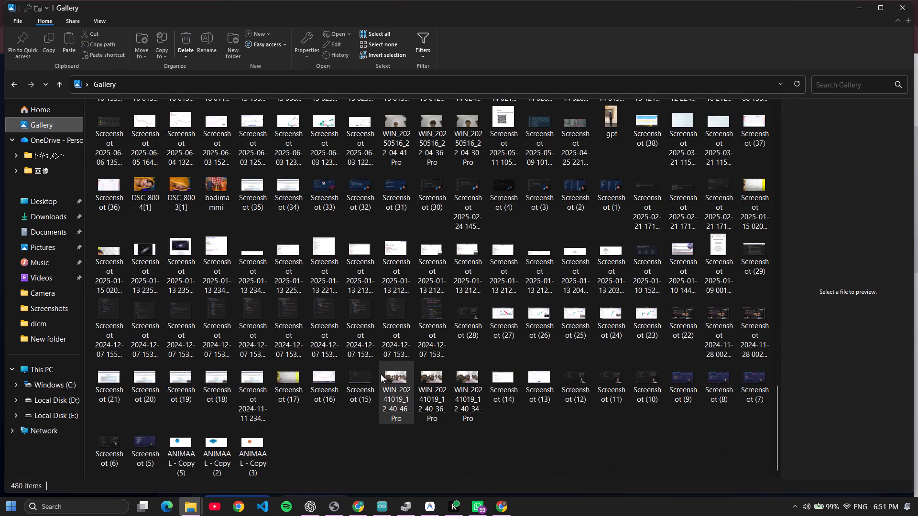
pyautogui.doubleClick(422, 368)
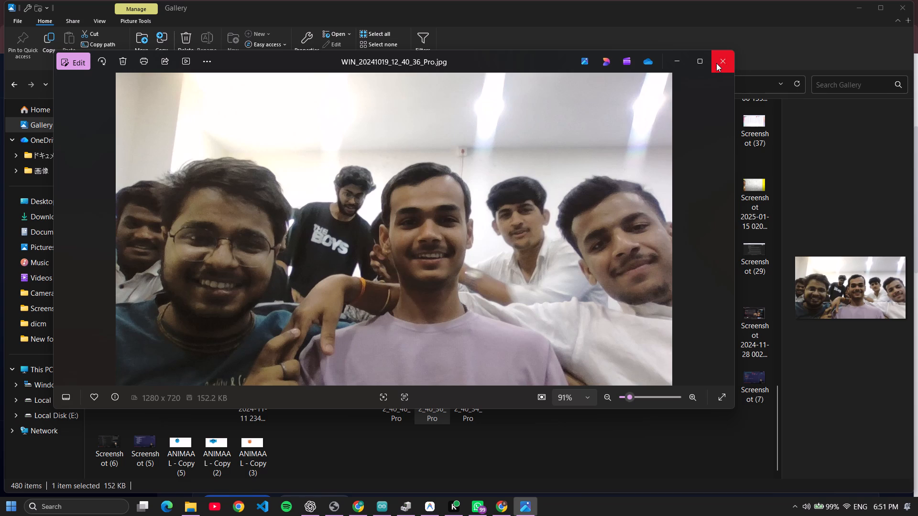
pyautogui.click(716, 63)
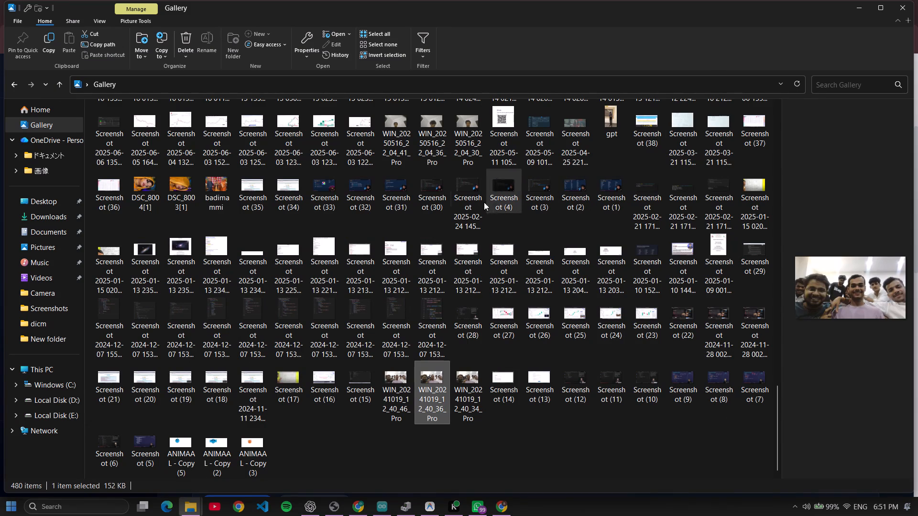
pyautogui.doubleClick(466, 139)
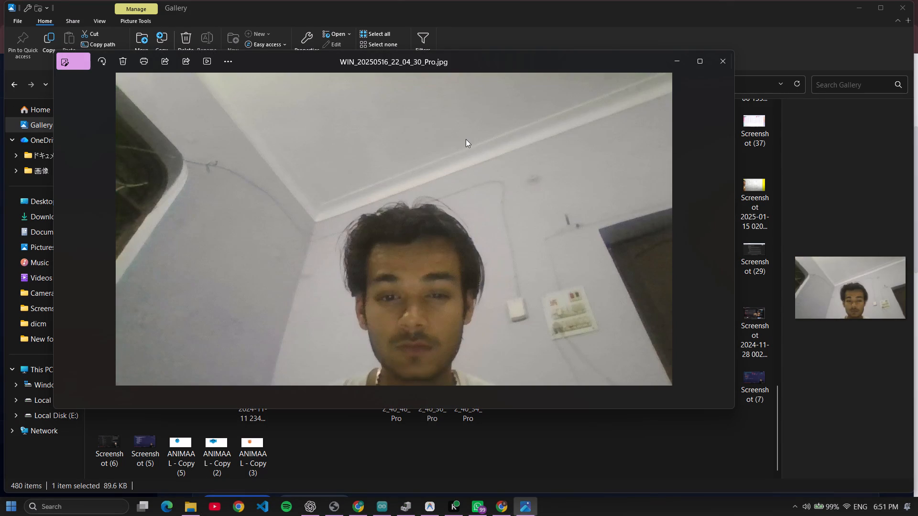
pyautogui.press('Left')
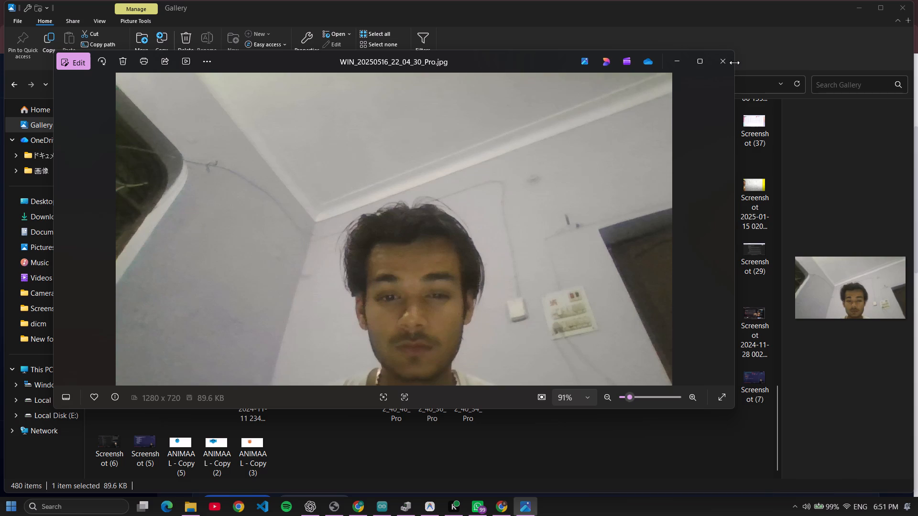
pyautogui.click(720, 63)
pyautogui.doubleClick(421, 129)
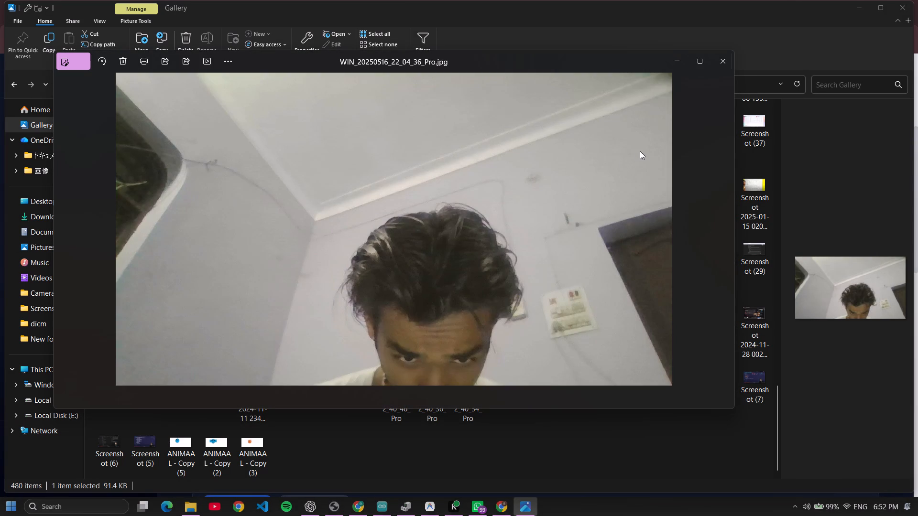
pyautogui.click(725, 56)
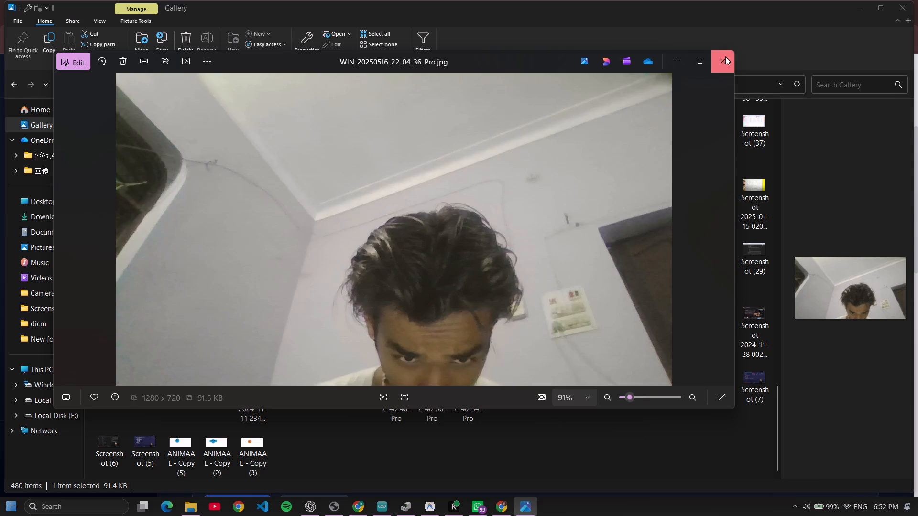
pyautogui.doubleClick(393, 136)
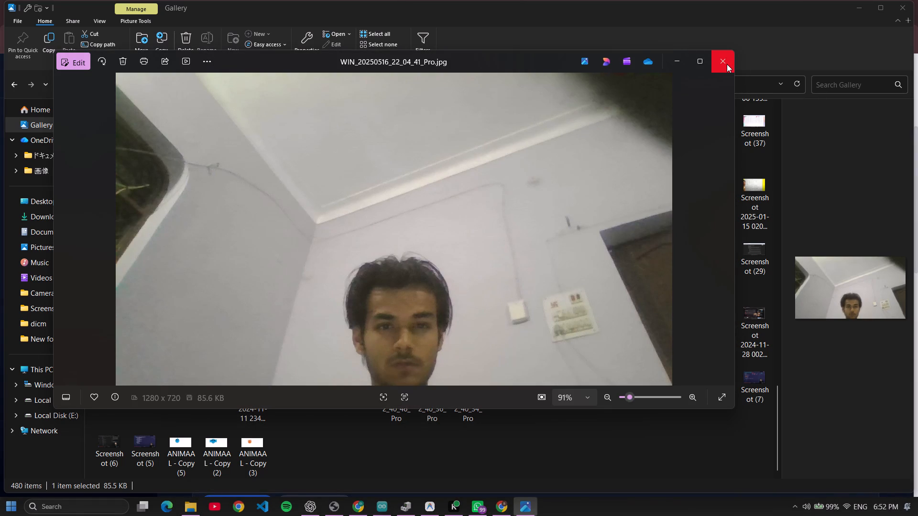
pyautogui.click(727, 64)
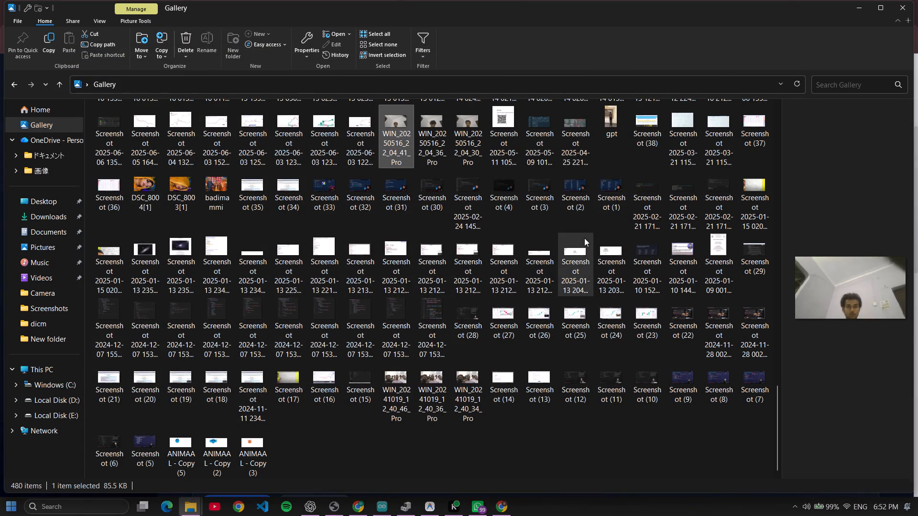
# View the newer Gallery photos WIN_20260923_11_37_31_Pro and WIN_20260923_11_37_40_Pro, and close File Explorer.
pyautogui.scroll(15, 584, 238)
pyautogui.scroll(7, 584, 238)
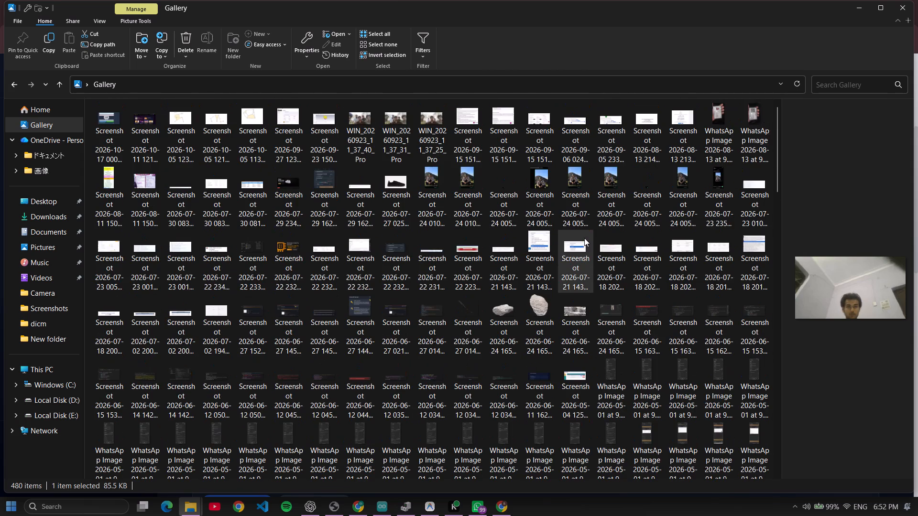
pyautogui.doubleClick(389, 106)
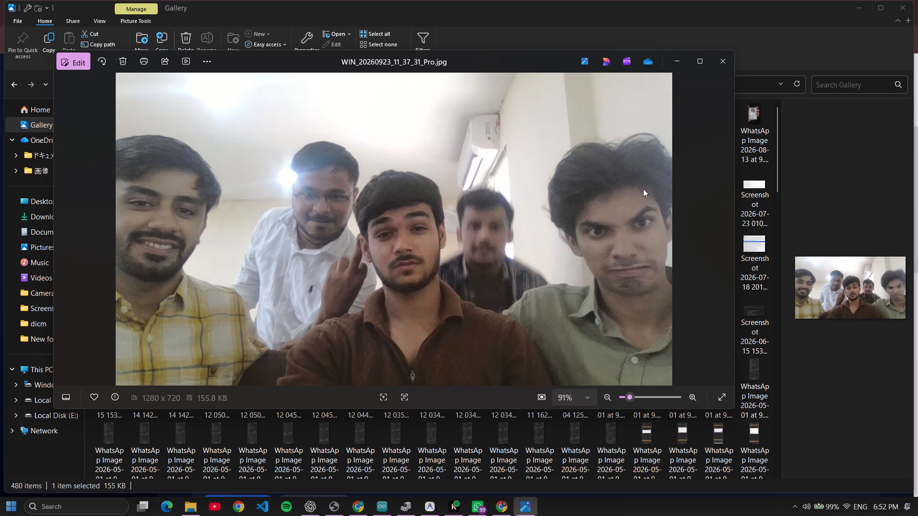
pyautogui.press('Left')
pyautogui.click(722, 60)
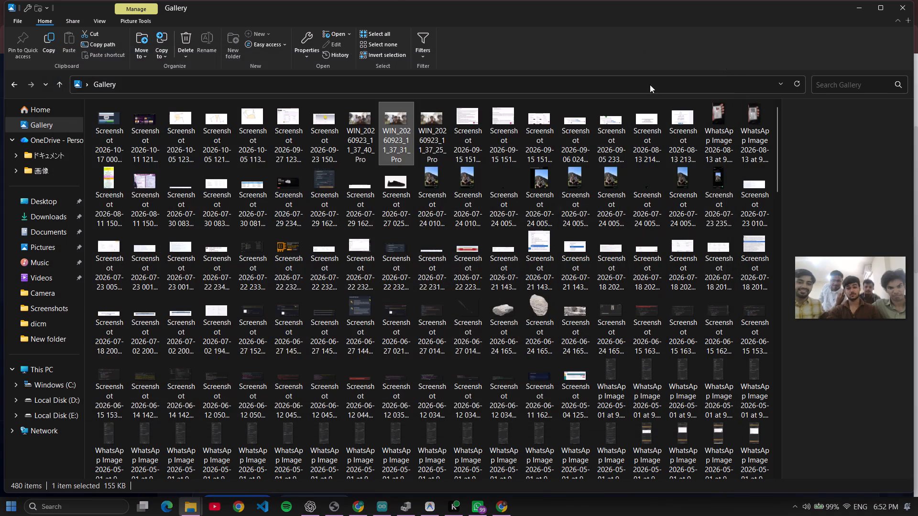
pyautogui.doubleClick(369, 127)
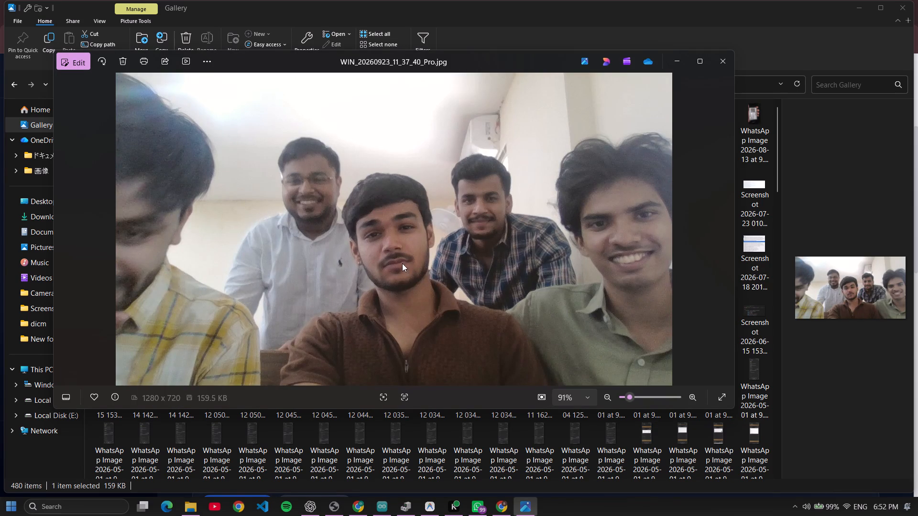
pyautogui.click(717, 61)
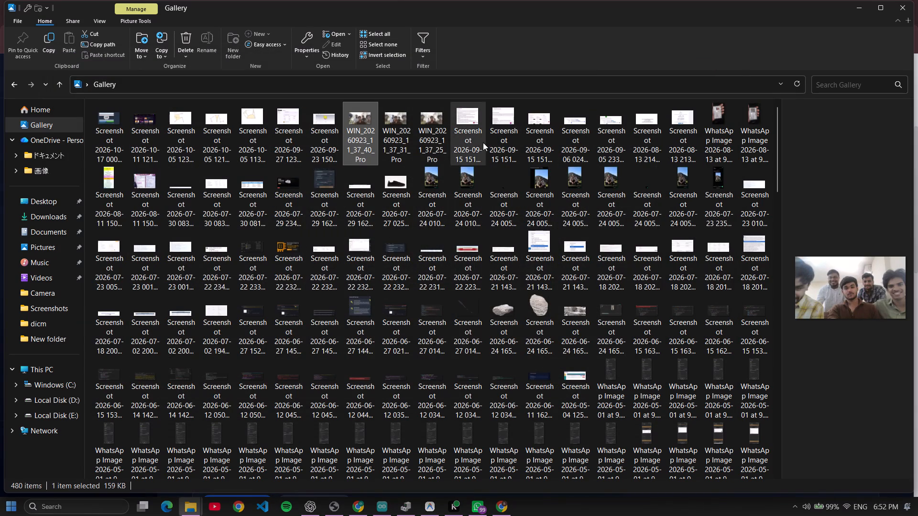
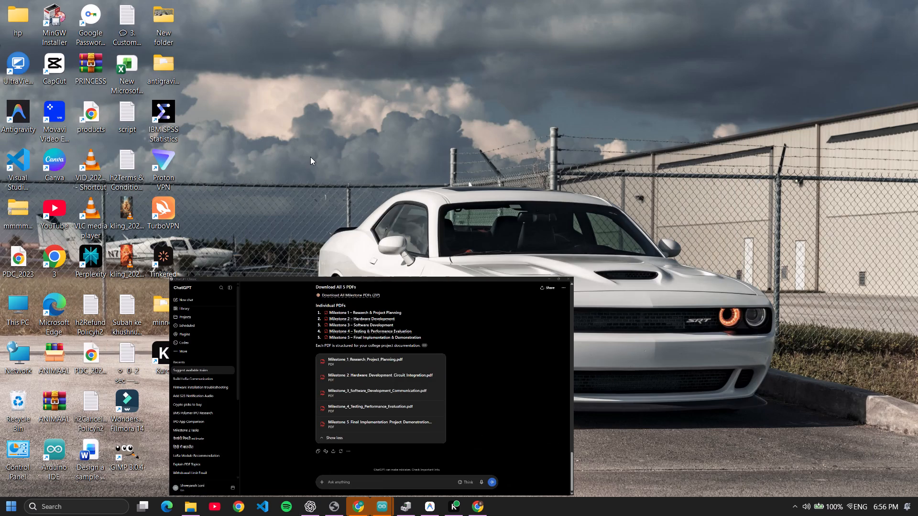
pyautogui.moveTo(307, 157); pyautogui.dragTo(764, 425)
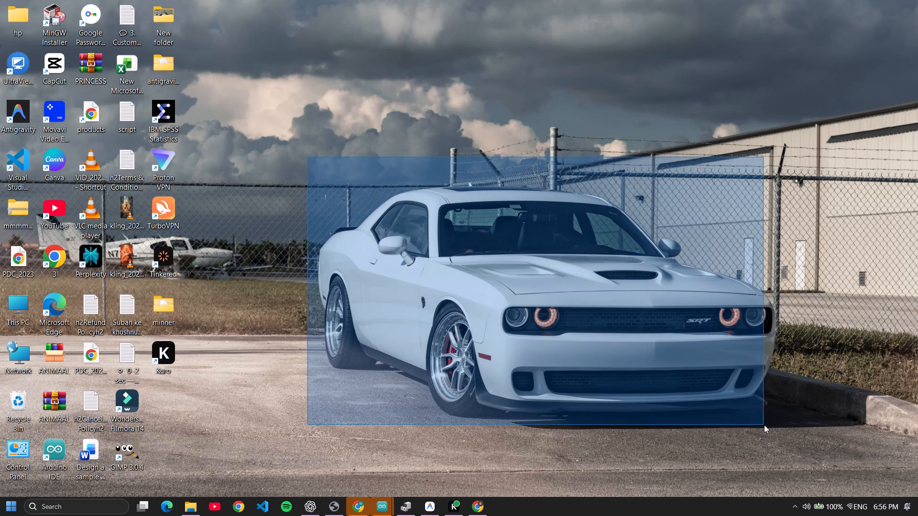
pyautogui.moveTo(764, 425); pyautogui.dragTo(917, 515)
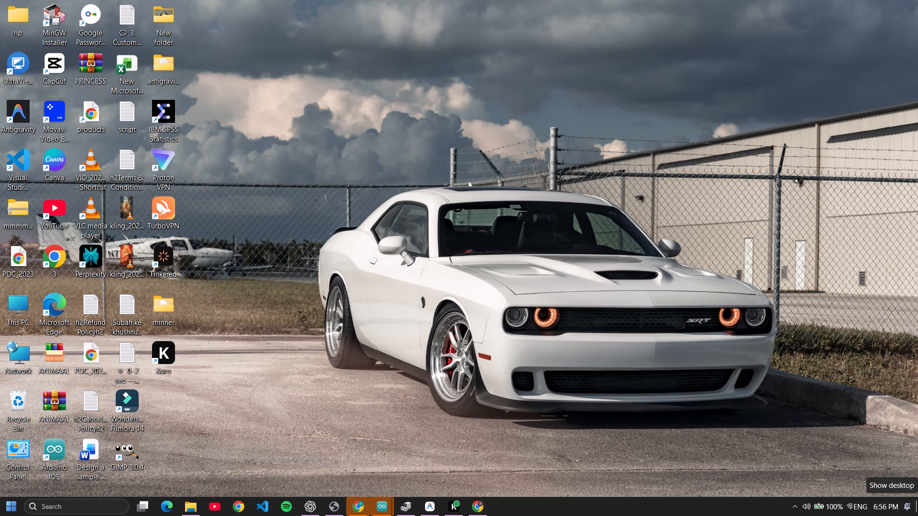